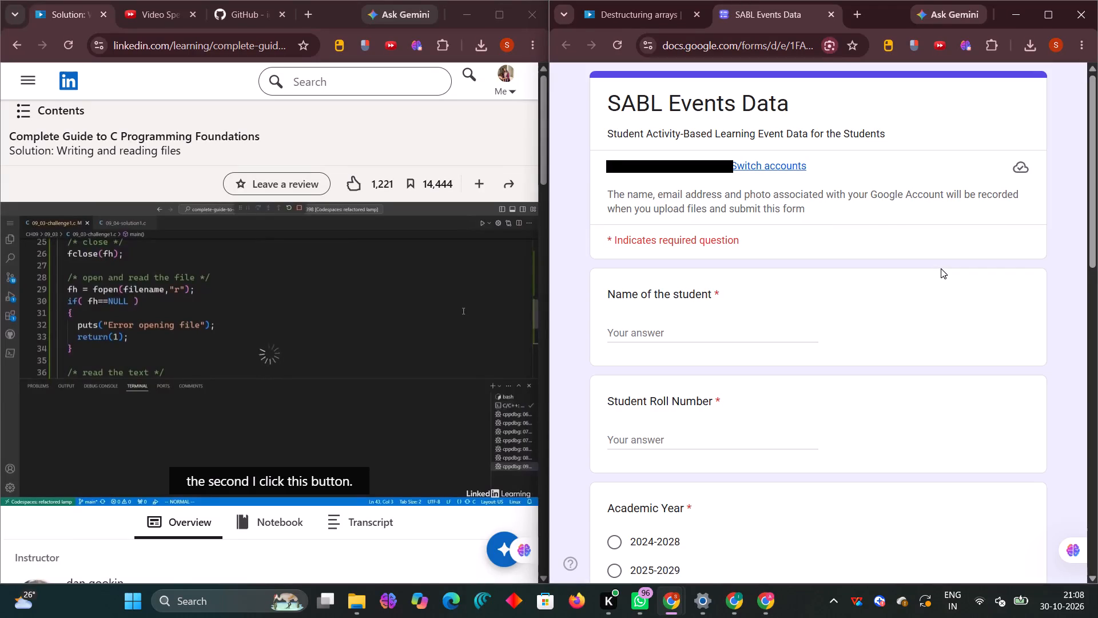
# Enter the student's name, with the initial first, as the name answer in the SABL Events Data form.
pyautogui.scroll(-5, 941, 268)
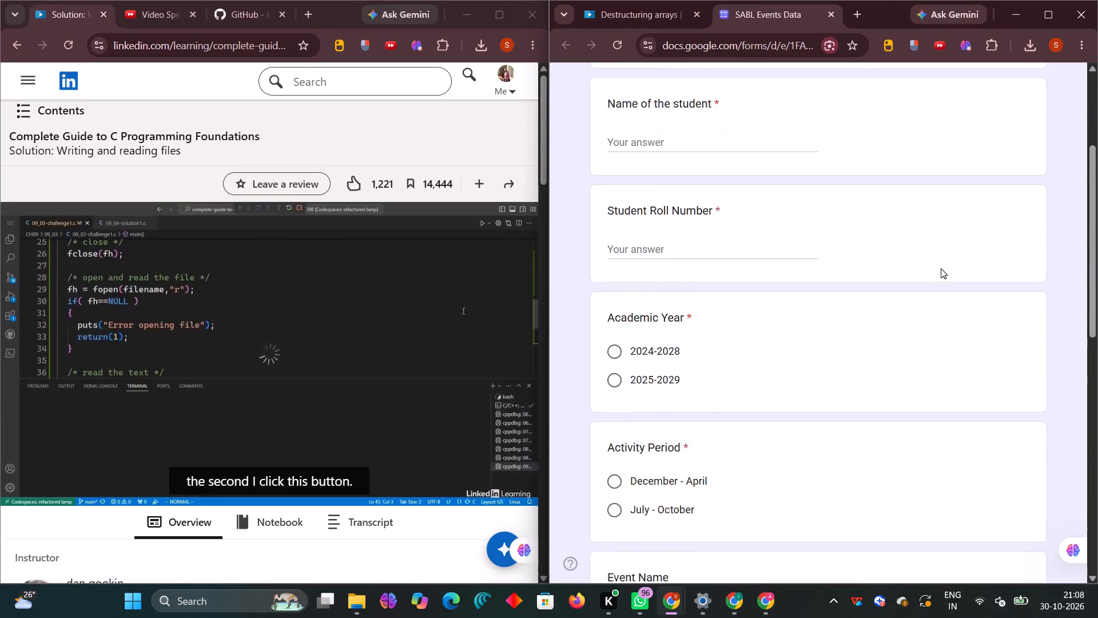
pyautogui.scroll(-2, 941, 268)
pyautogui.scroll(6, 941, 268)
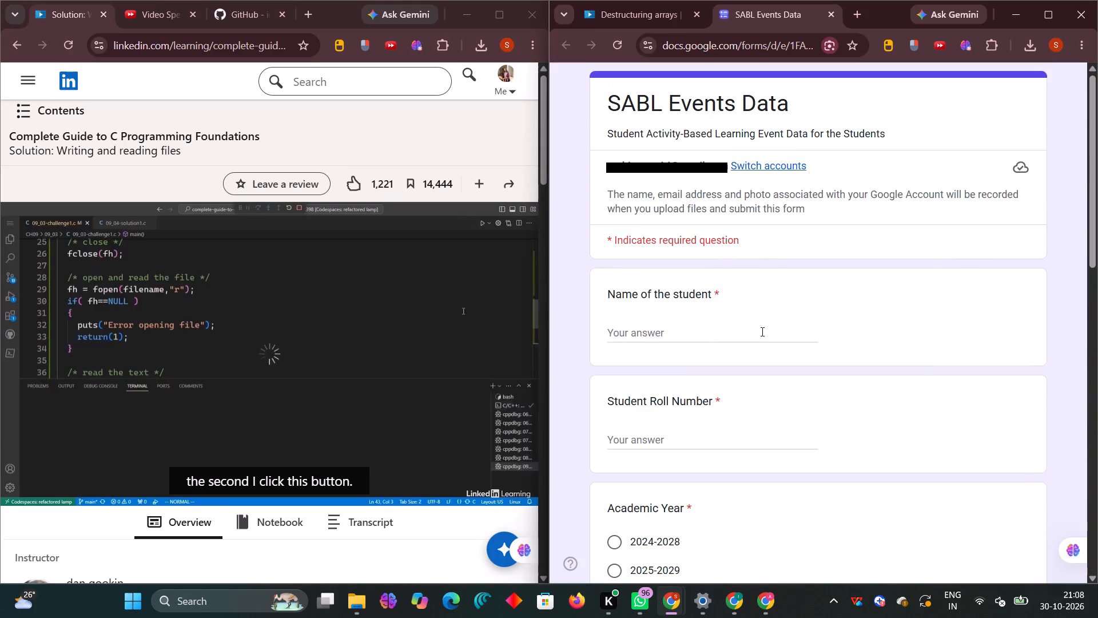
pyautogui.click(759, 333)
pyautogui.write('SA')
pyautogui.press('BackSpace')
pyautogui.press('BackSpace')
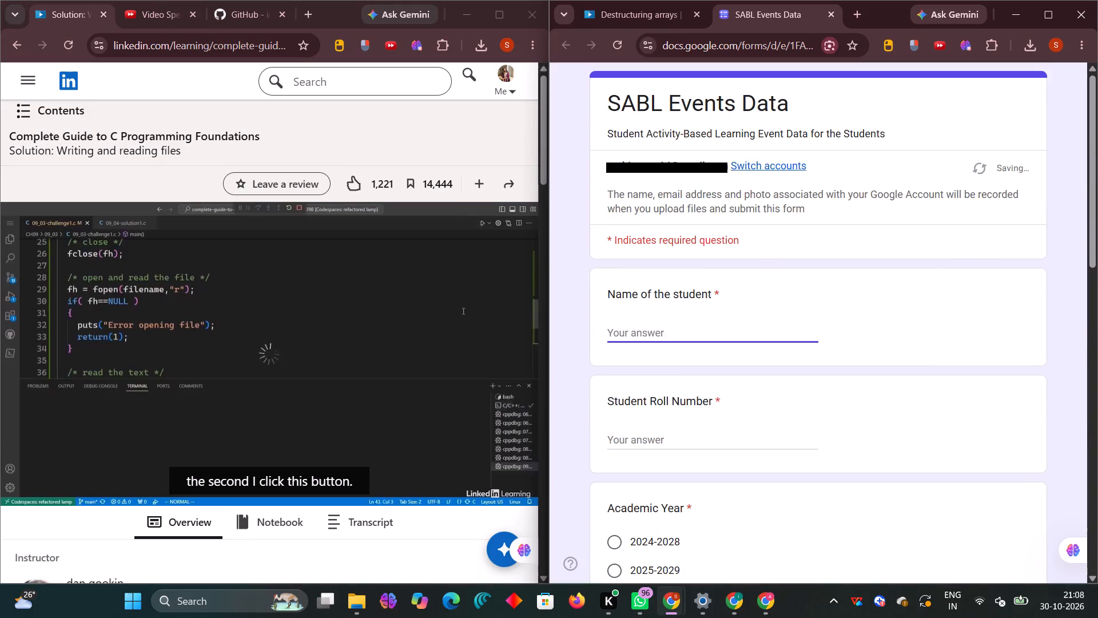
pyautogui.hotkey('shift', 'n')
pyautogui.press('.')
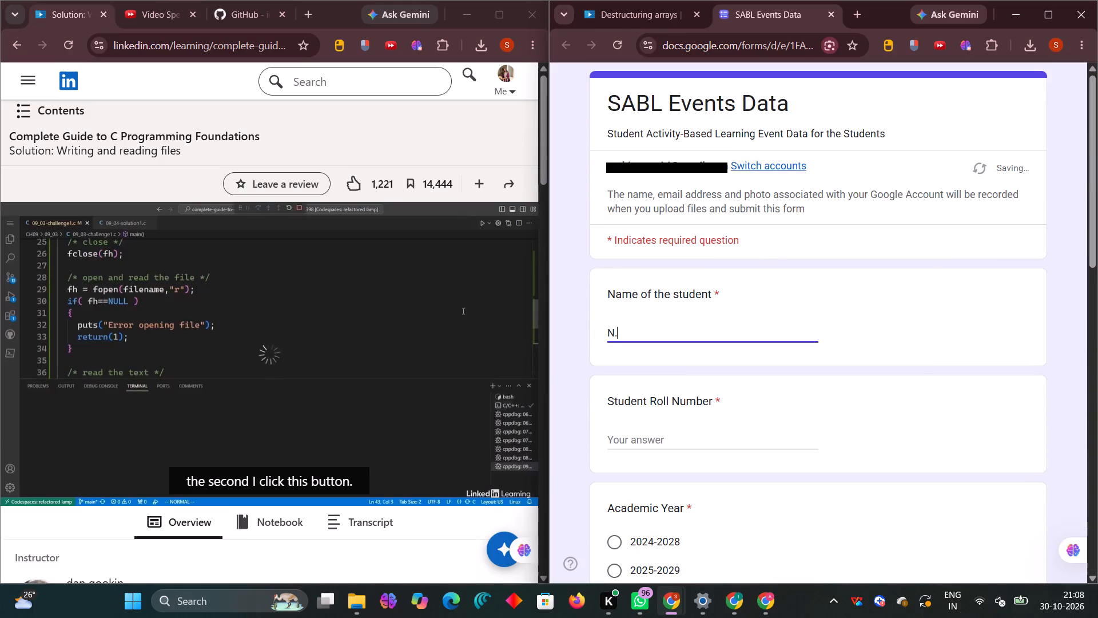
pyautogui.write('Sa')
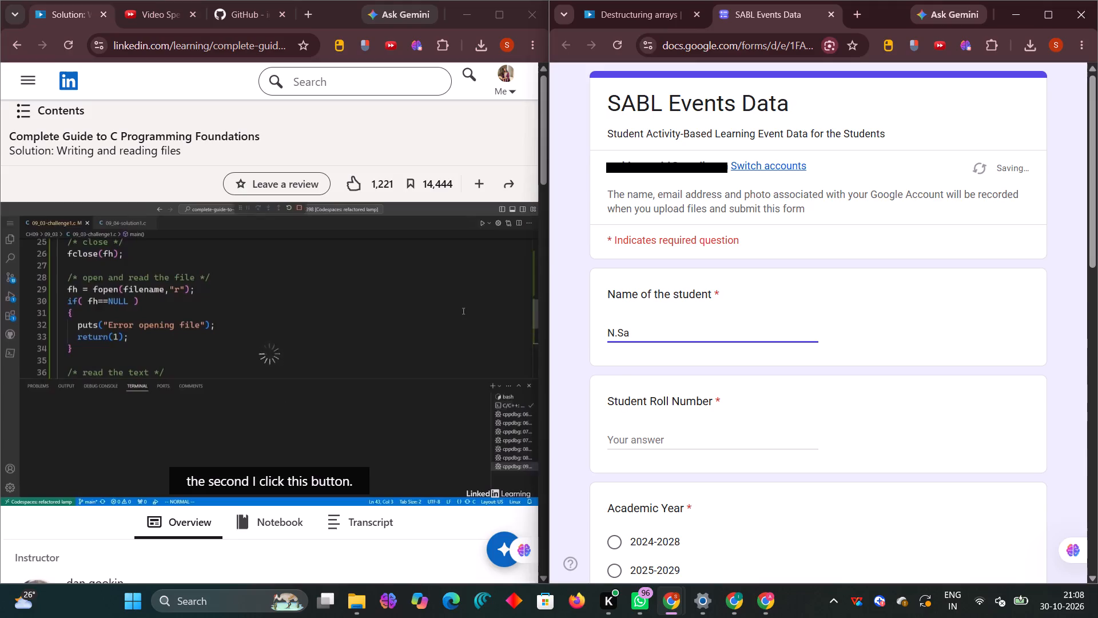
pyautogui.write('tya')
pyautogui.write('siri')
# Fill in the Student Roll Number answer with the student's roll number.
pyautogui.click(721, 444)
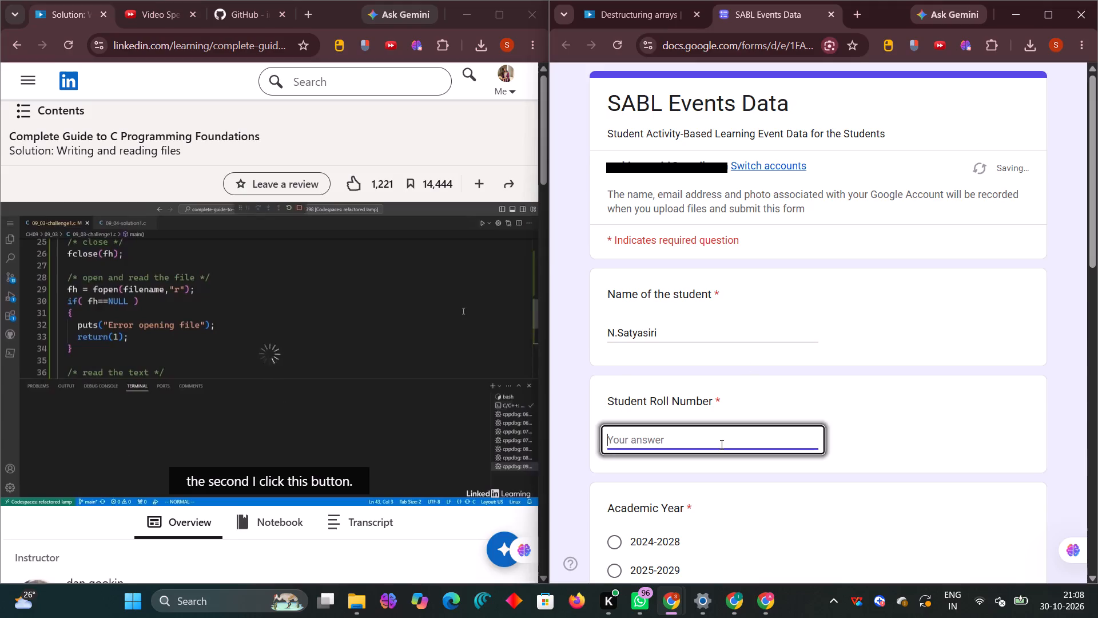
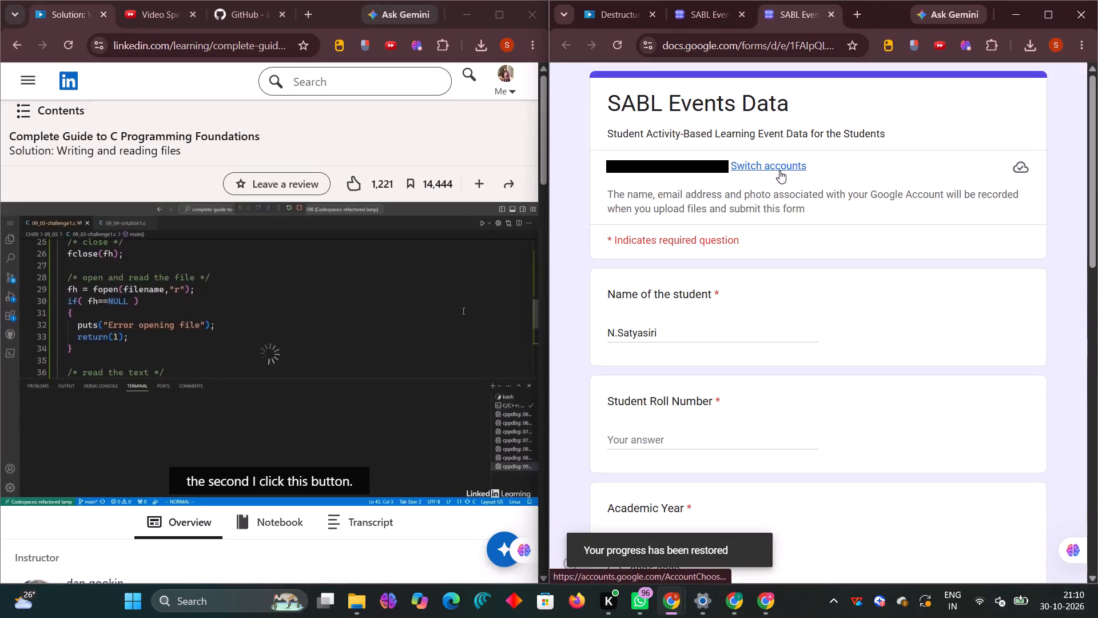
# Fill in the Student Roll Number answer with the student's roll number.
pyautogui.click(664, 427)
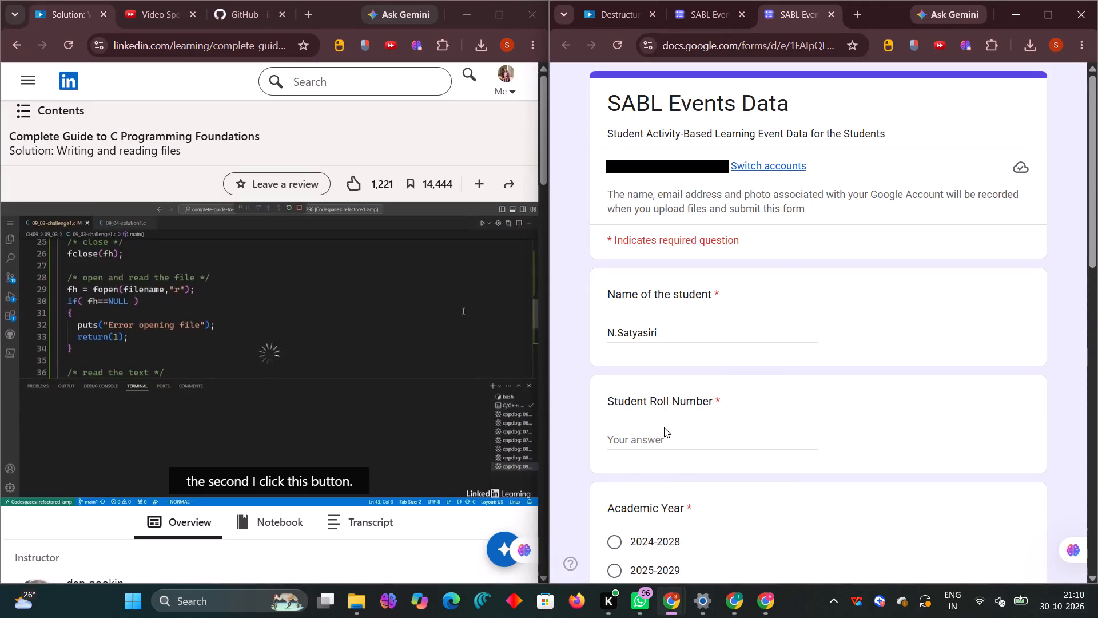
pyautogui.click(660, 438)
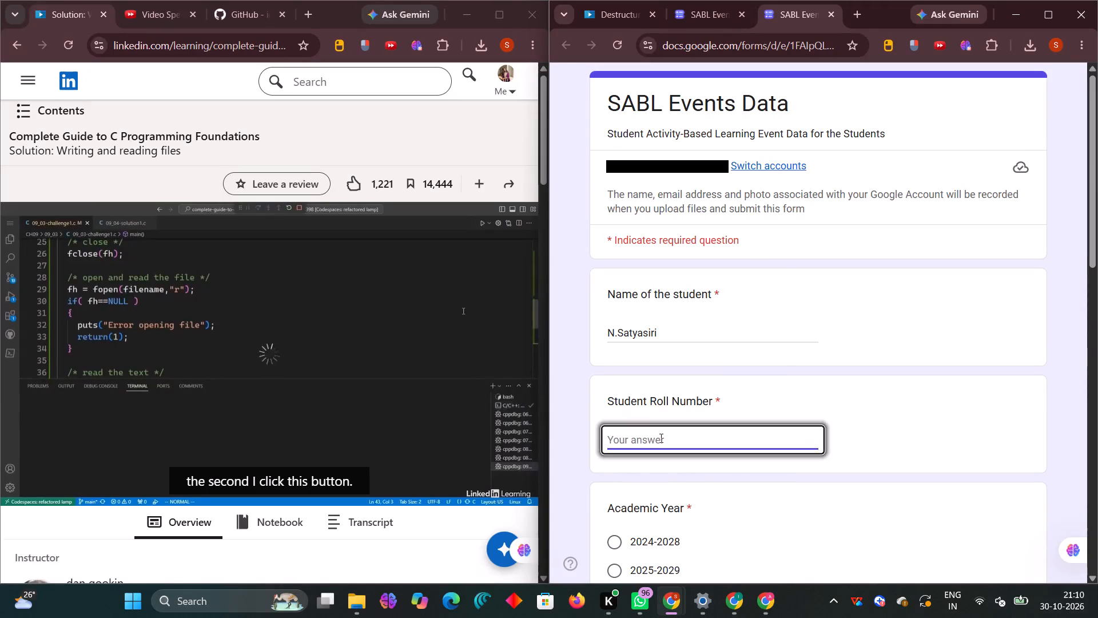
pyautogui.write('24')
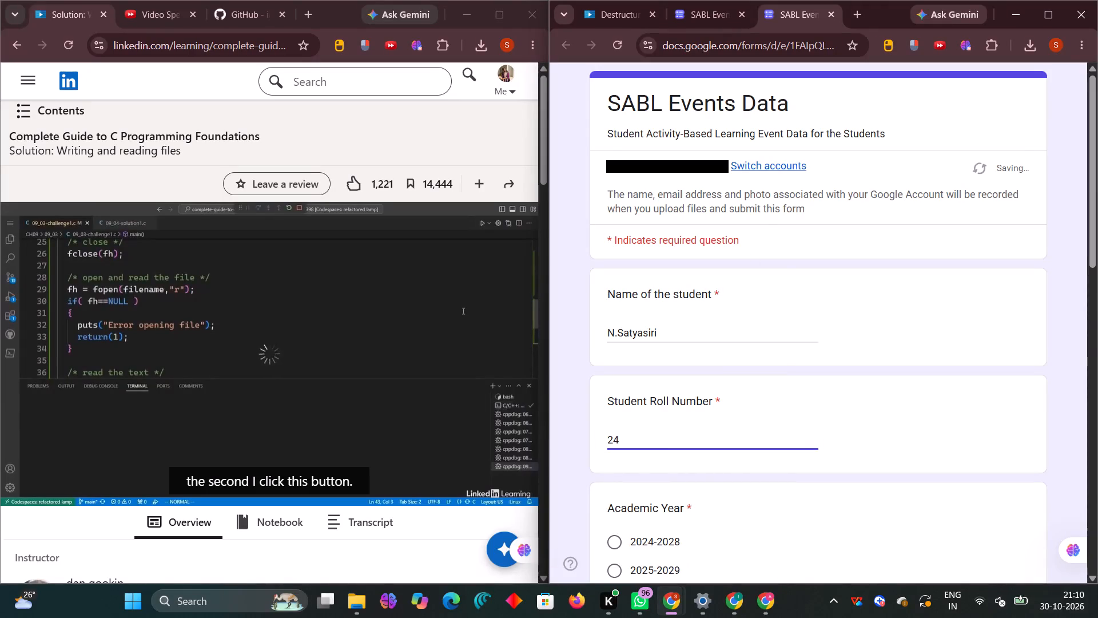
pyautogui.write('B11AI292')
# Set the Academic Year answer to 2024-2028.
pyautogui.scroll(-1, 660, 438)
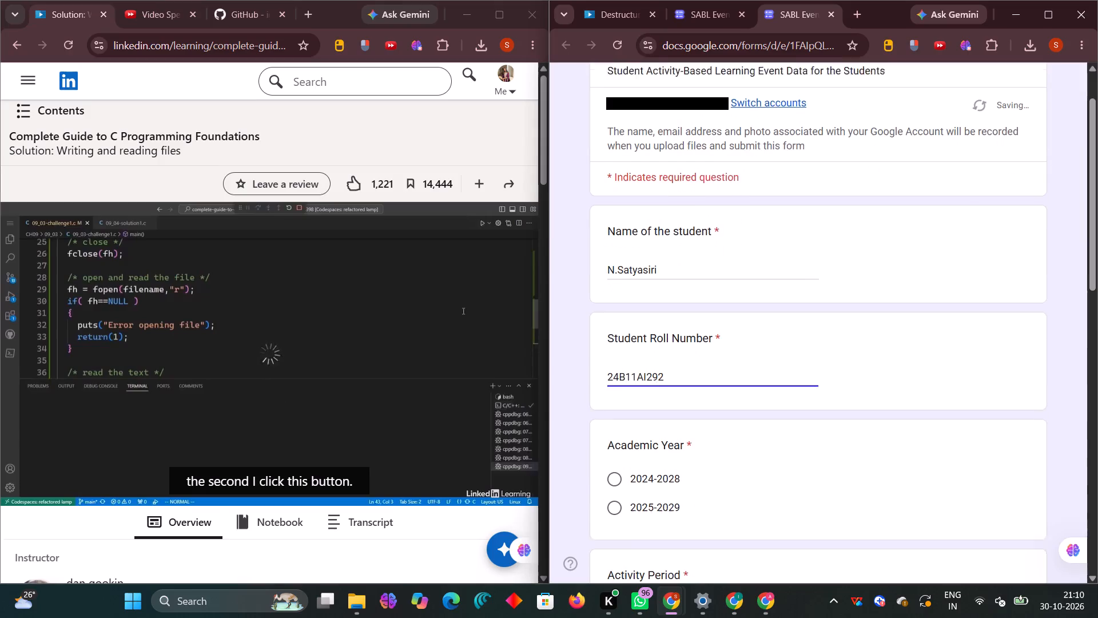
pyautogui.scroll(-1, 660, 438)
pyautogui.click(618, 484)
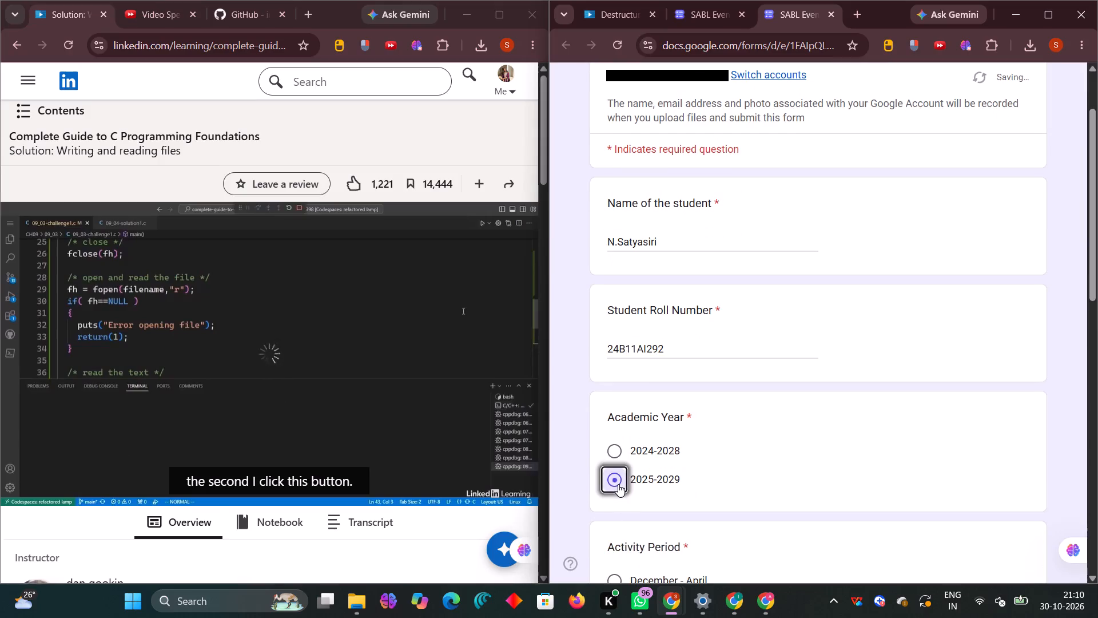
pyautogui.click(615, 458)
# Set the Activity Period answer to July - October.
pyautogui.scroll(-2, 615, 458)
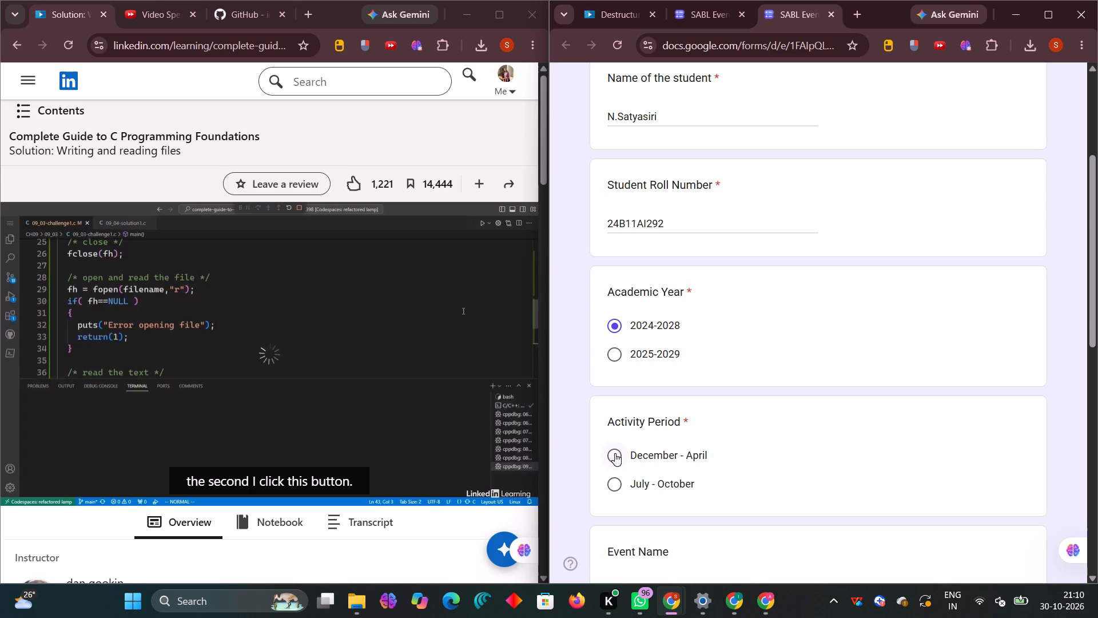
pyautogui.click(615, 454)
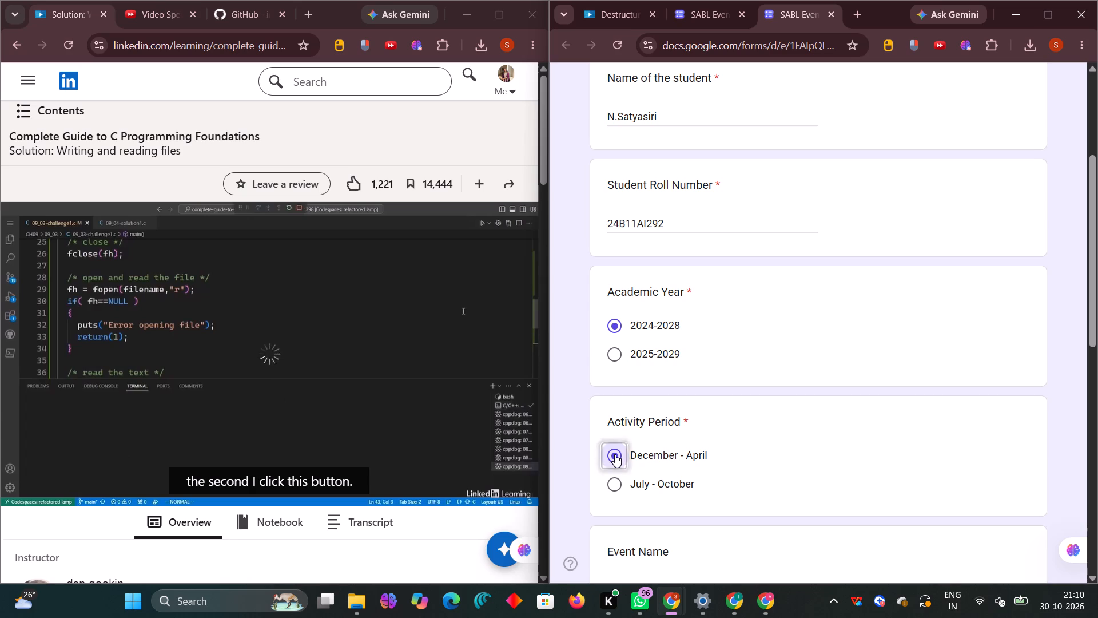
pyautogui.click(615, 481)
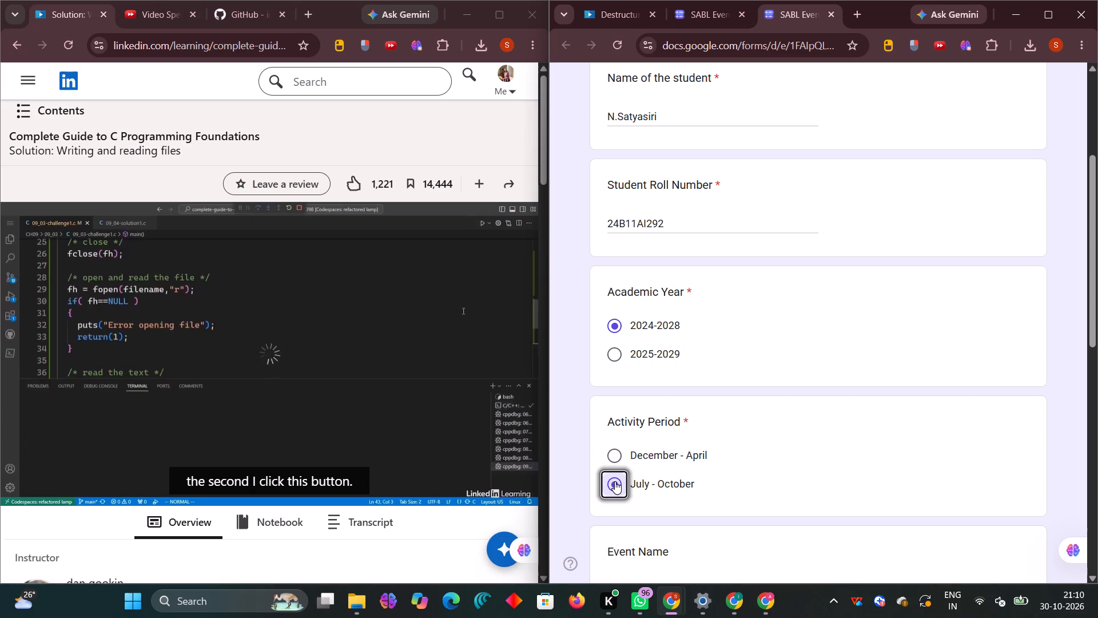
# Review the remaining form questions from Event Name through Event Category, Certificate Type and Upload Certificates.
pyautogui.scroll(-4, 615, 481)
pyautogui.click(631, 458)
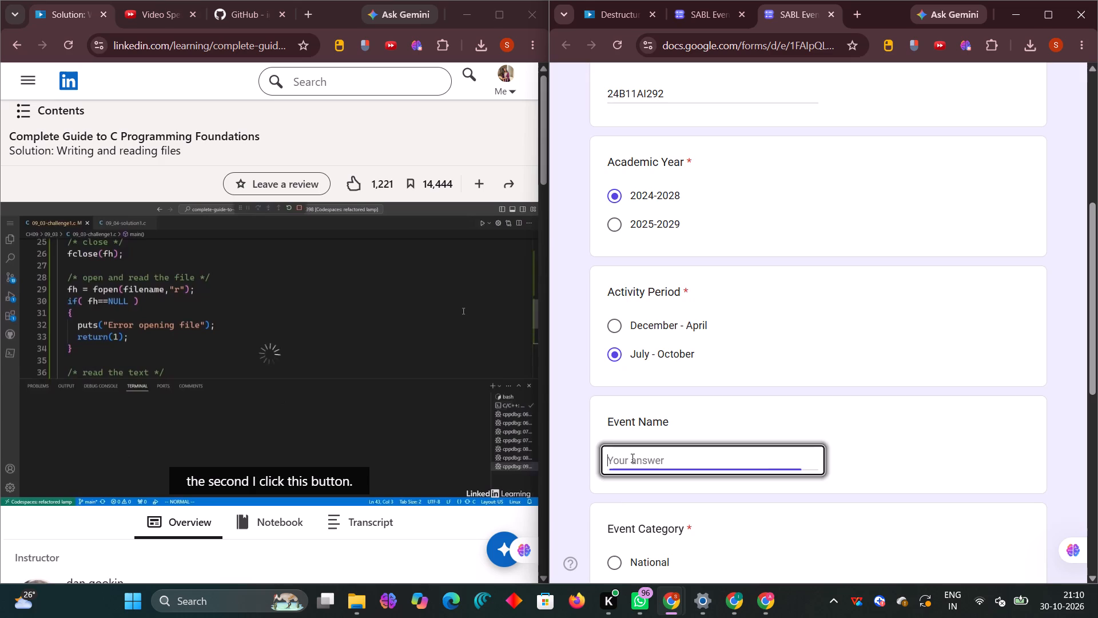
pyautogui.scroll(-3, 631, 458)
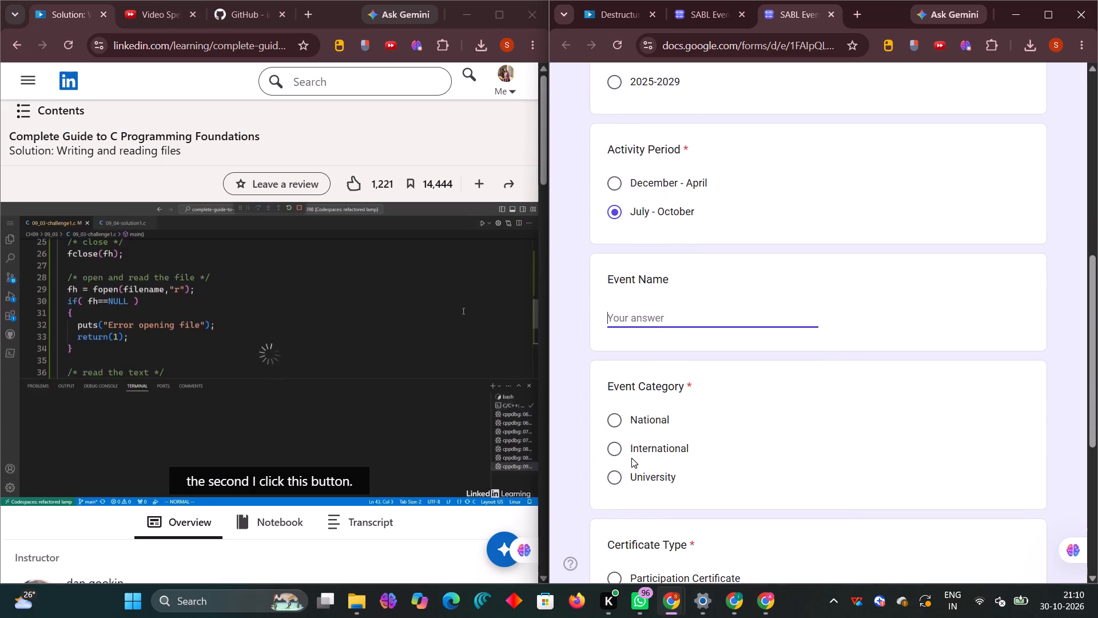
pyautogui.scroll(-3, 631, 458)
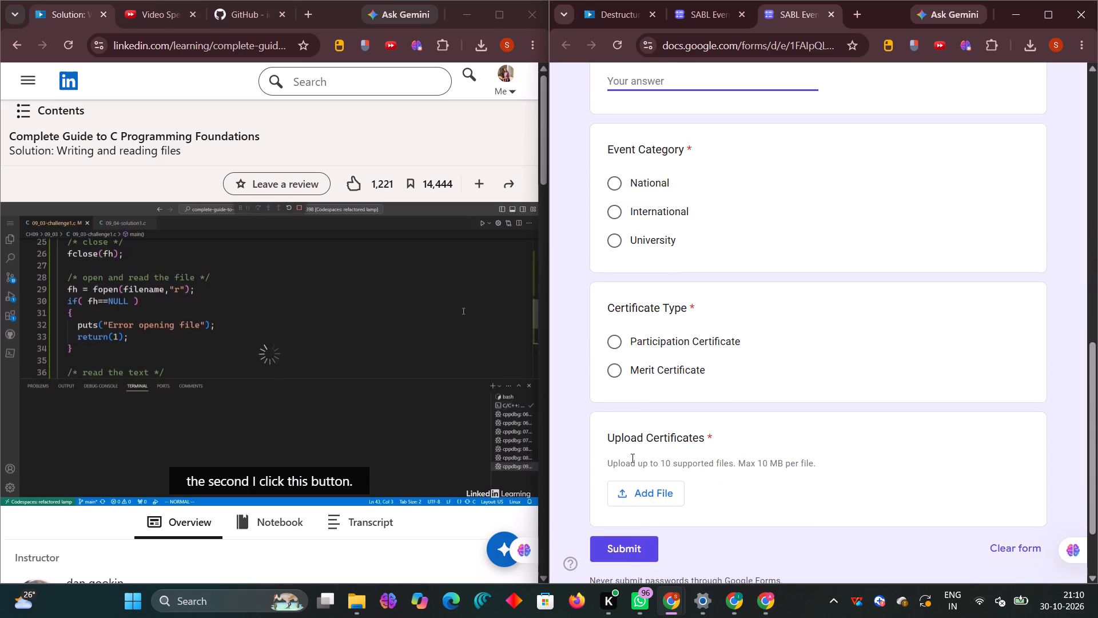
pyautogui.scroll(1, 631, 458)
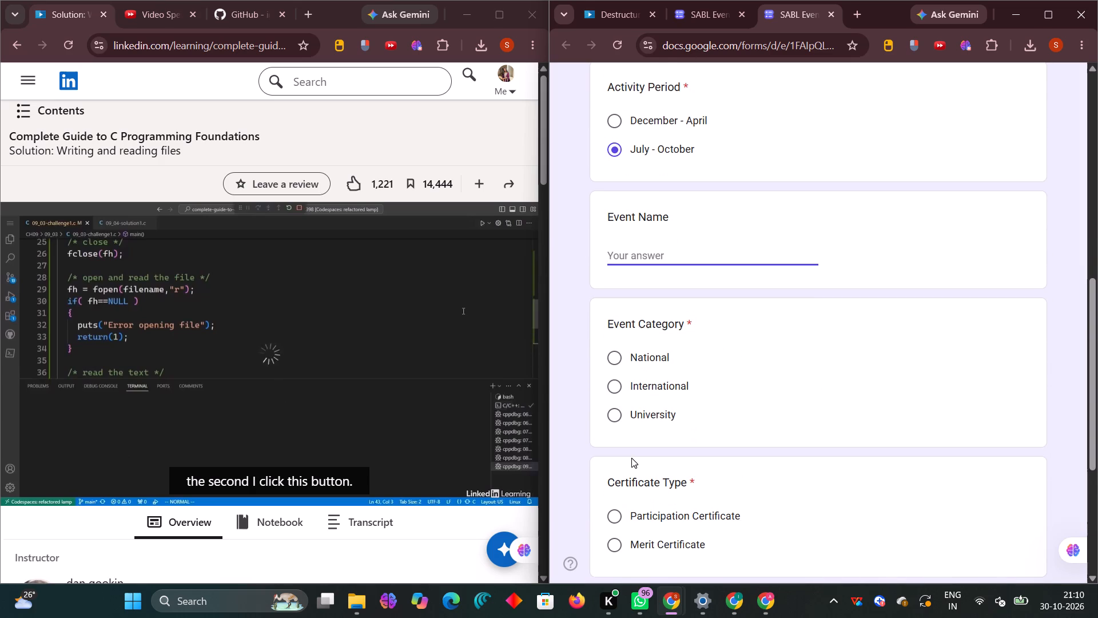
pyautogui.scroll(-4, 631, 458)
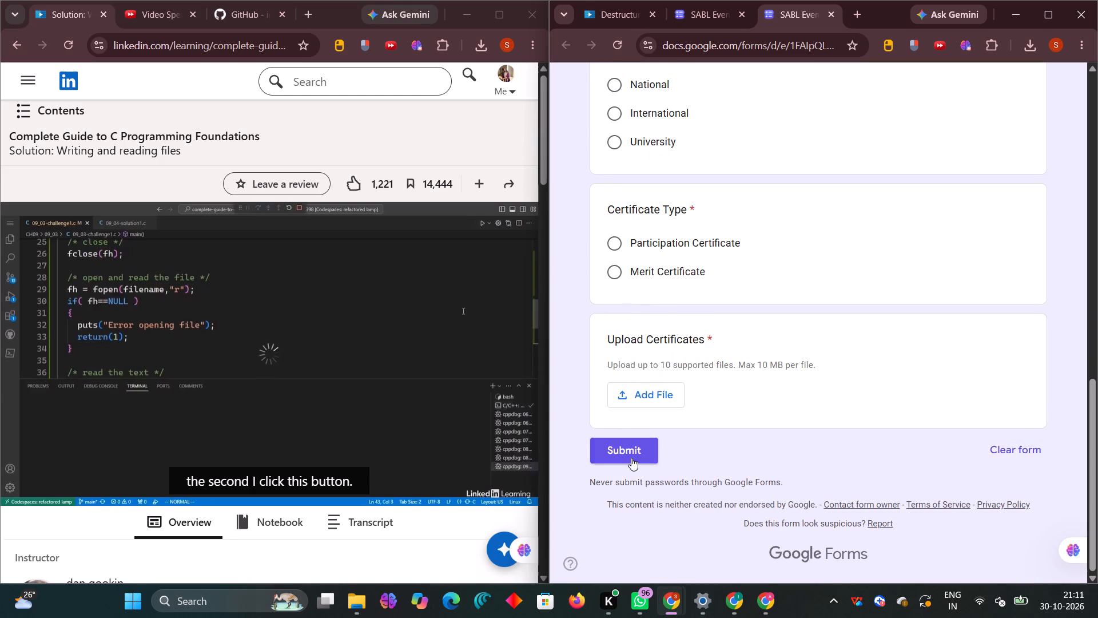
pyautogui.scroll(3, 880, 255)
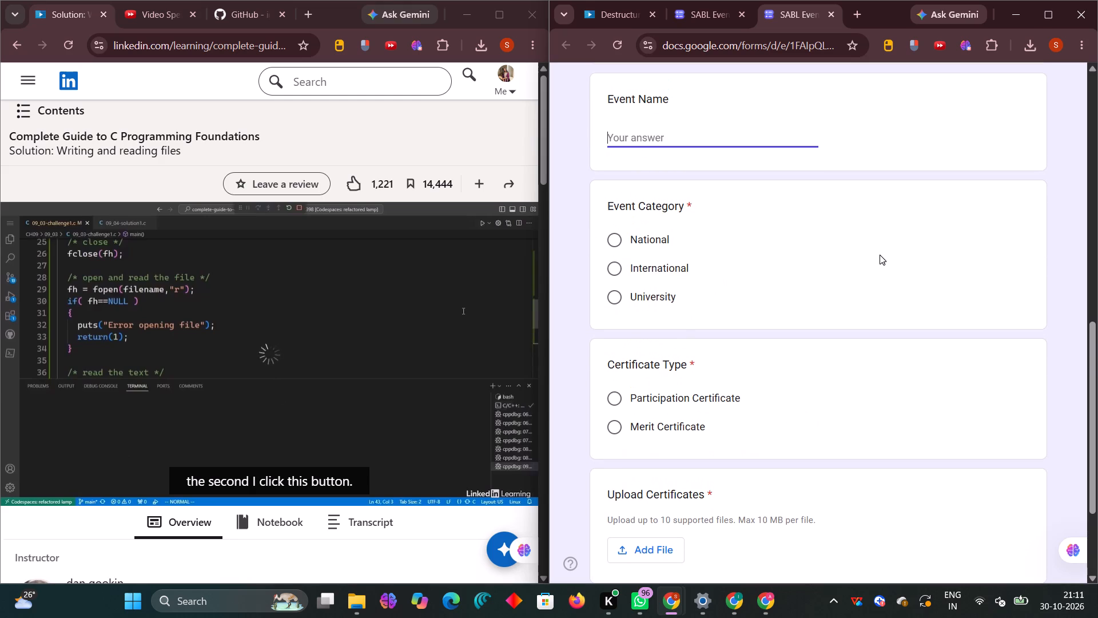
pyautogui.scroll(2, 766, 257)
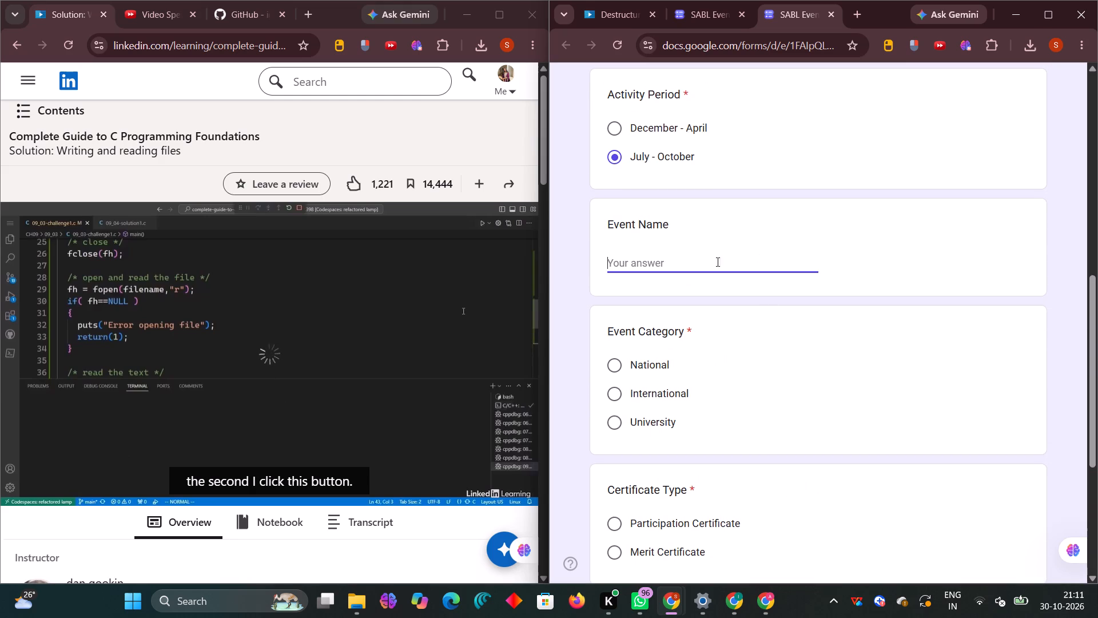
# Activate the Event Name answer for text entry.
pyautogui.click(662, 253)
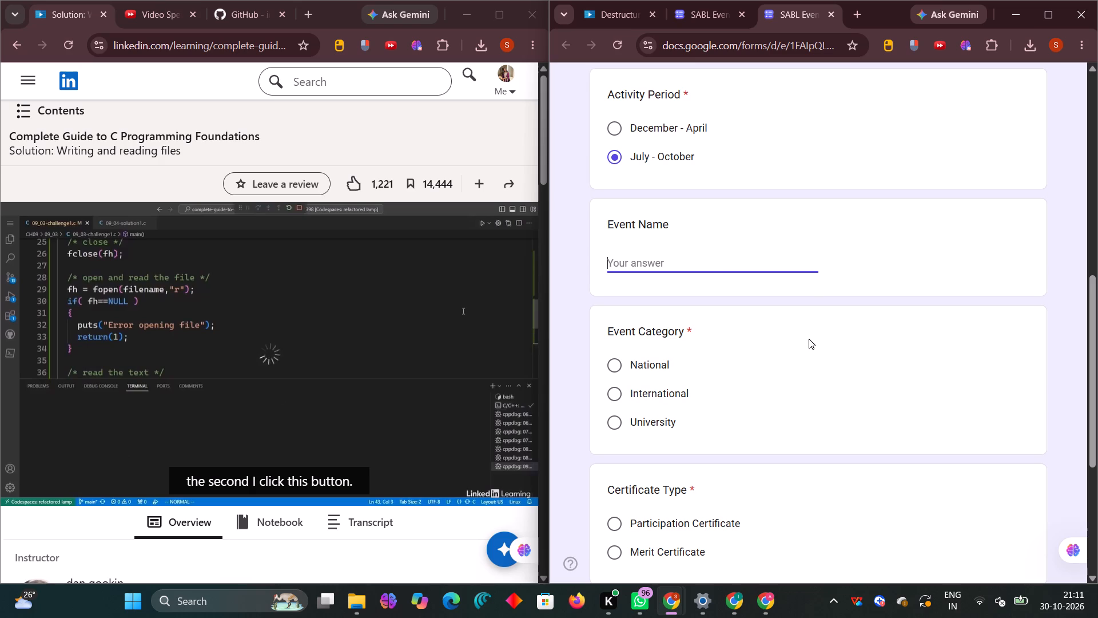
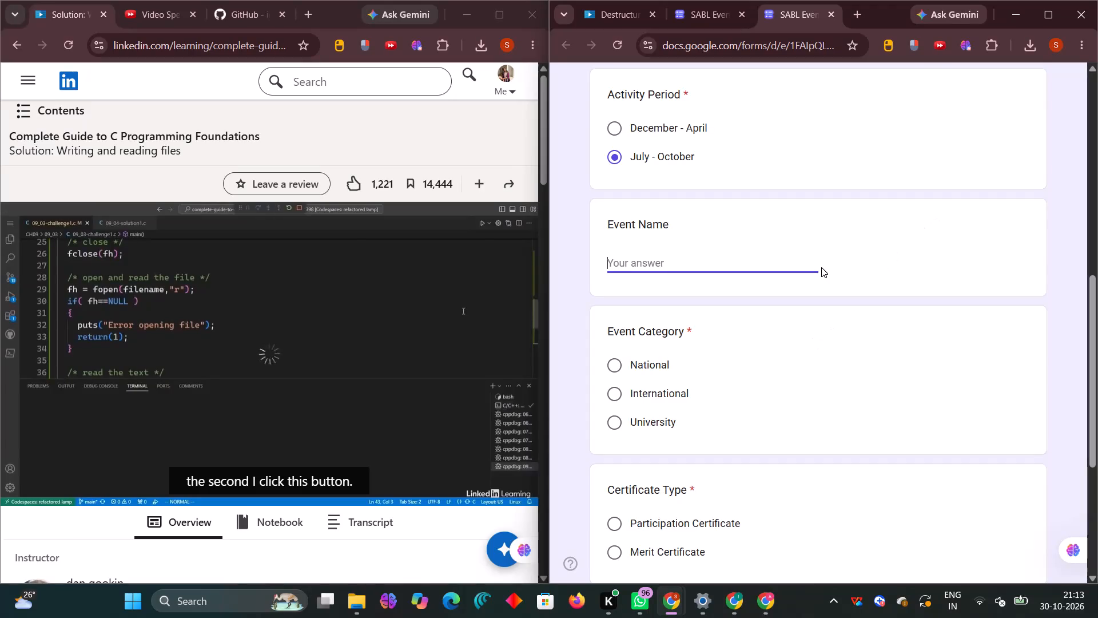
# Fill in the Event Name answer with the student's name.
pyautogui.scroll(1, 821, 267)
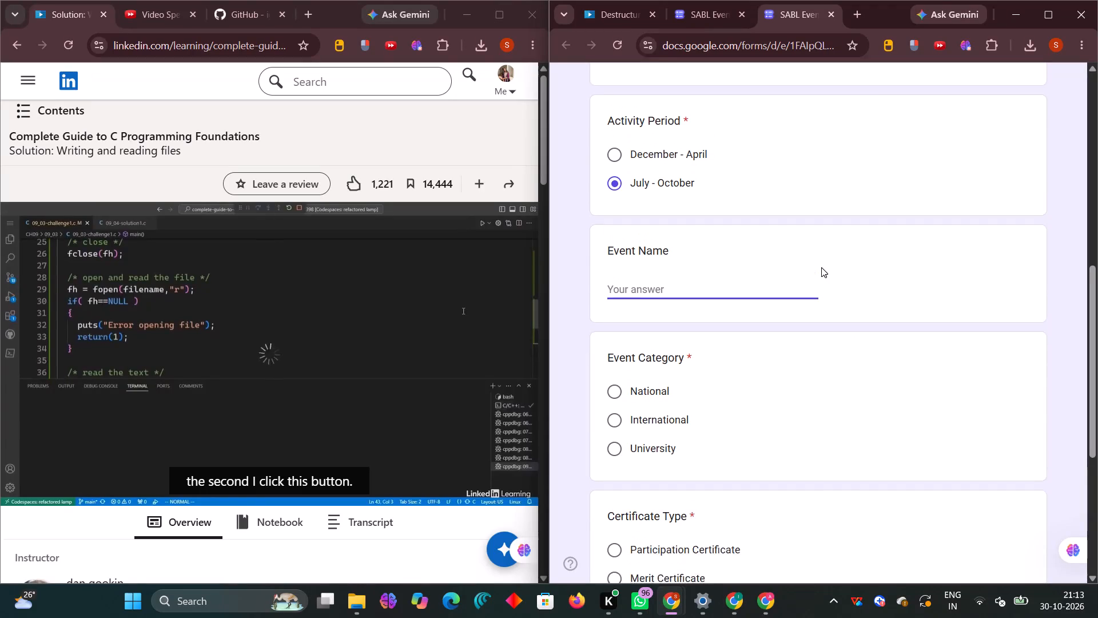
pyautogui.scroll(1, 821, 267)
pyautogui.click(682, 307)
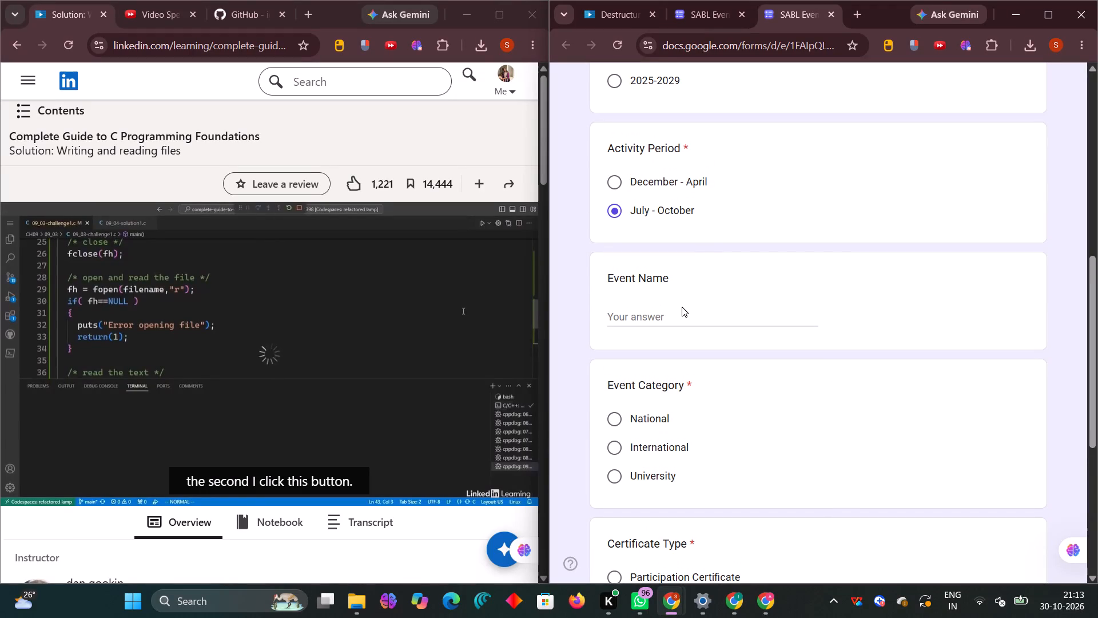
pyautogui.press('n')
pyautogui.click(638, 319)
pyautogui.press('n')
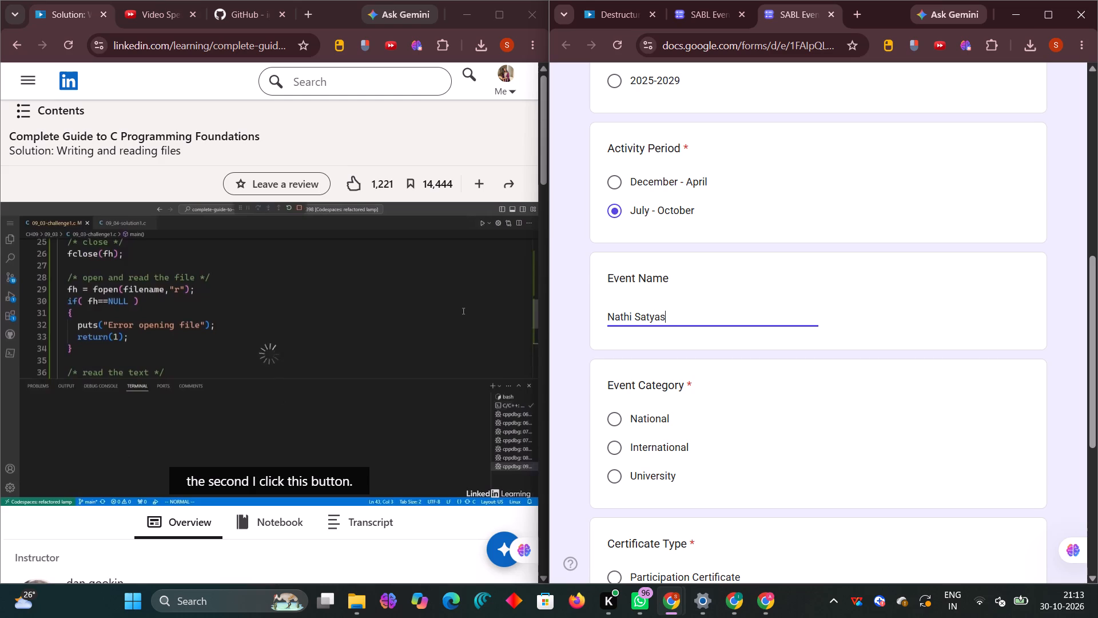
# Set the Event Category answer to University.
pyautogui.click(620, 423)
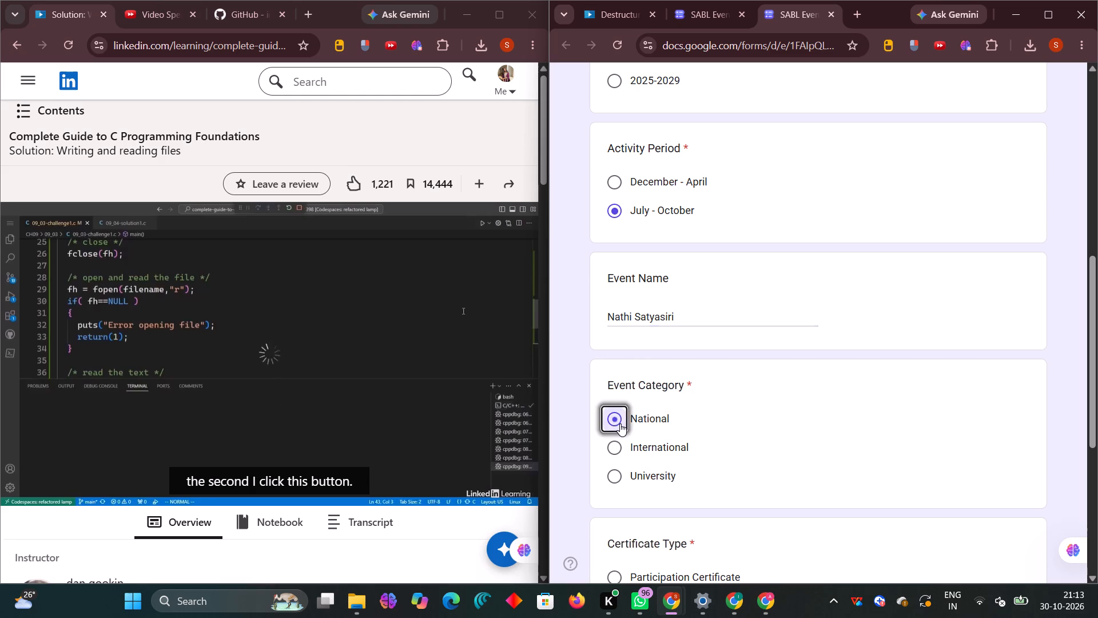
pyautogui.scroll(-3, 620, 423)
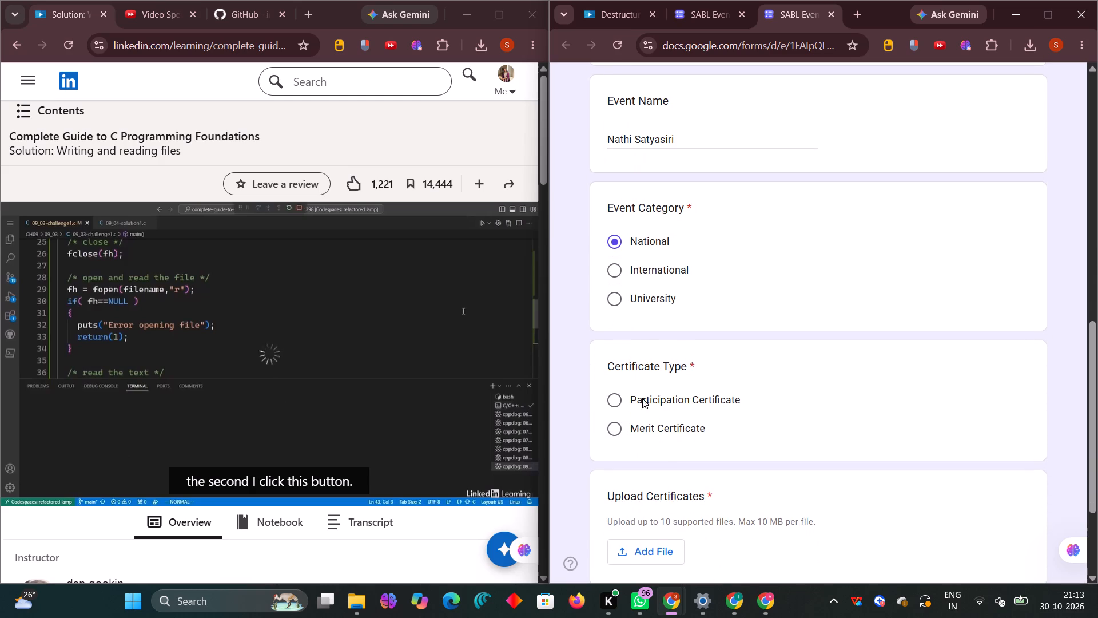
pyautogui.click(608, 301)
# Choose an answer for the Certificate Type question.
pyautogui.scroll(-1, 657, 413)
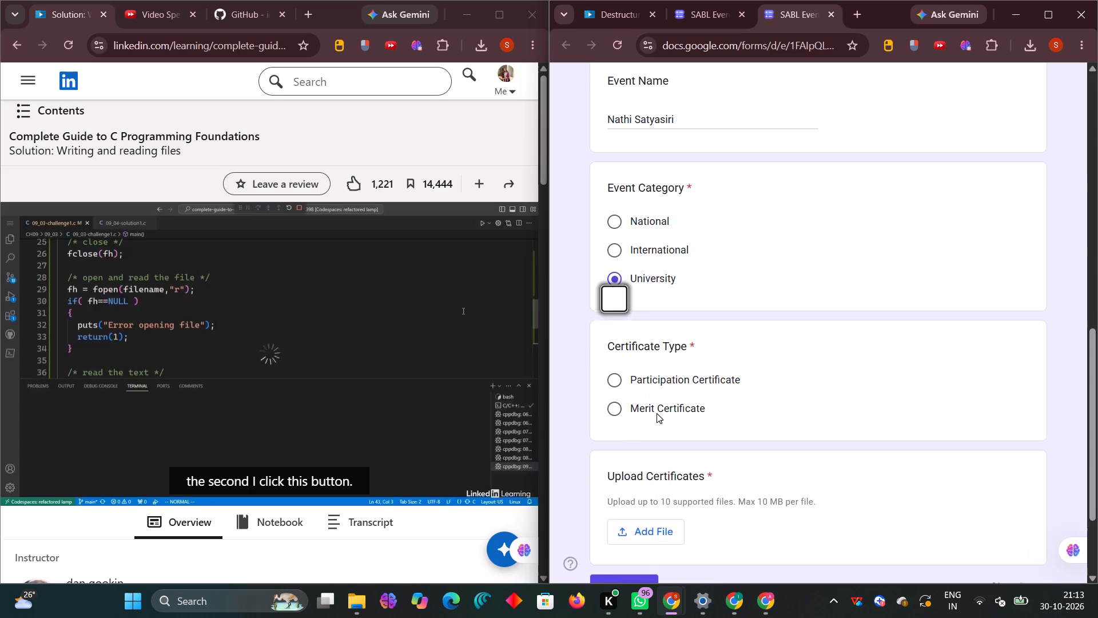
pyautogui.scroll(-1, 657, 413)
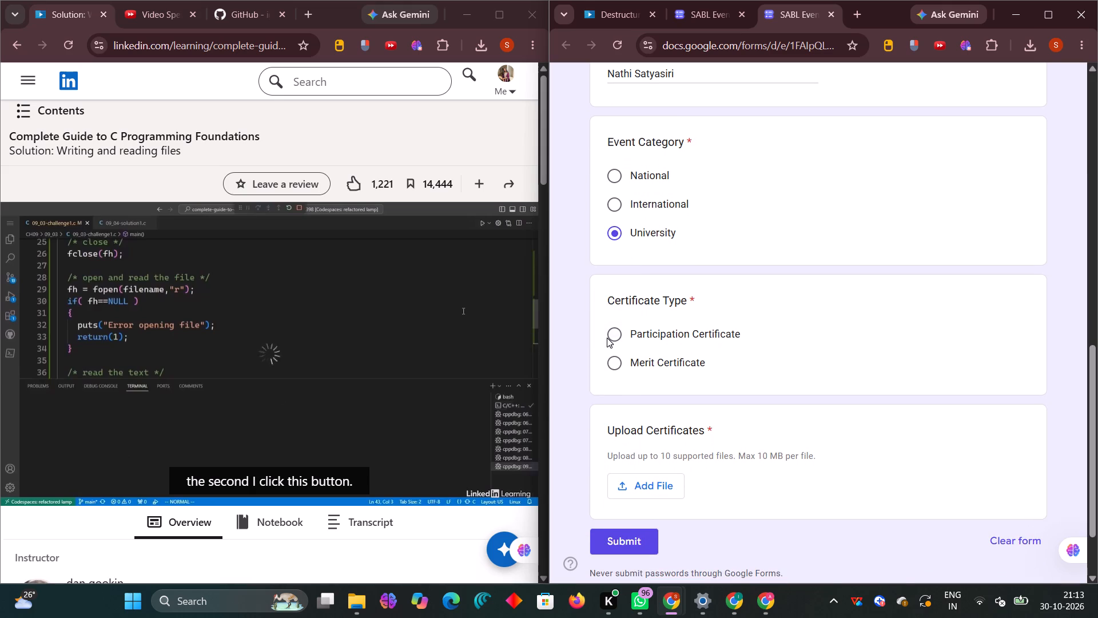
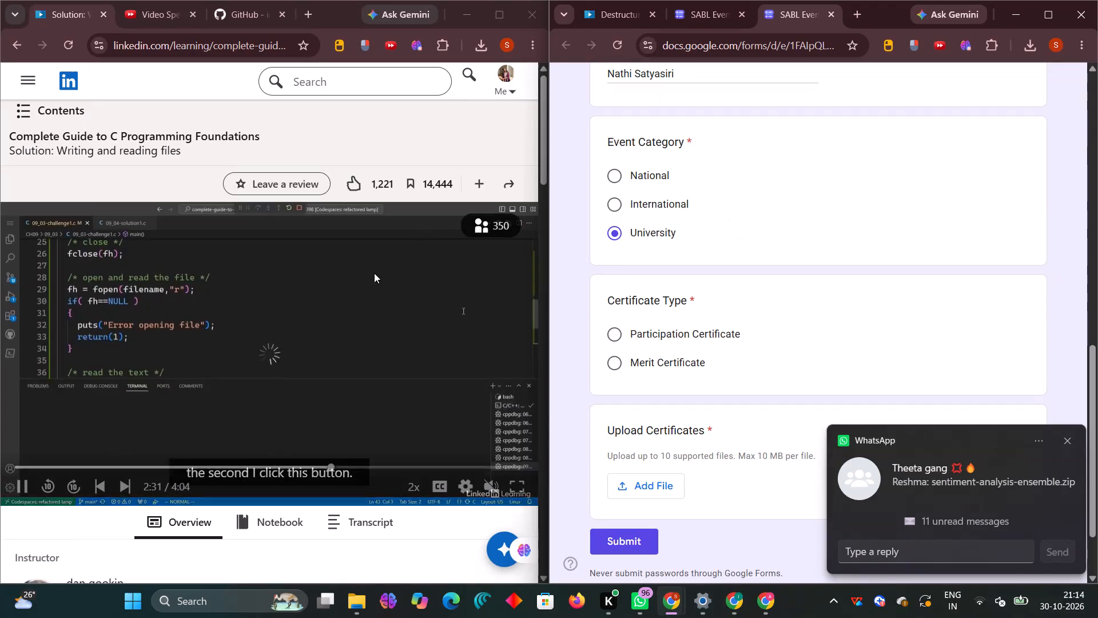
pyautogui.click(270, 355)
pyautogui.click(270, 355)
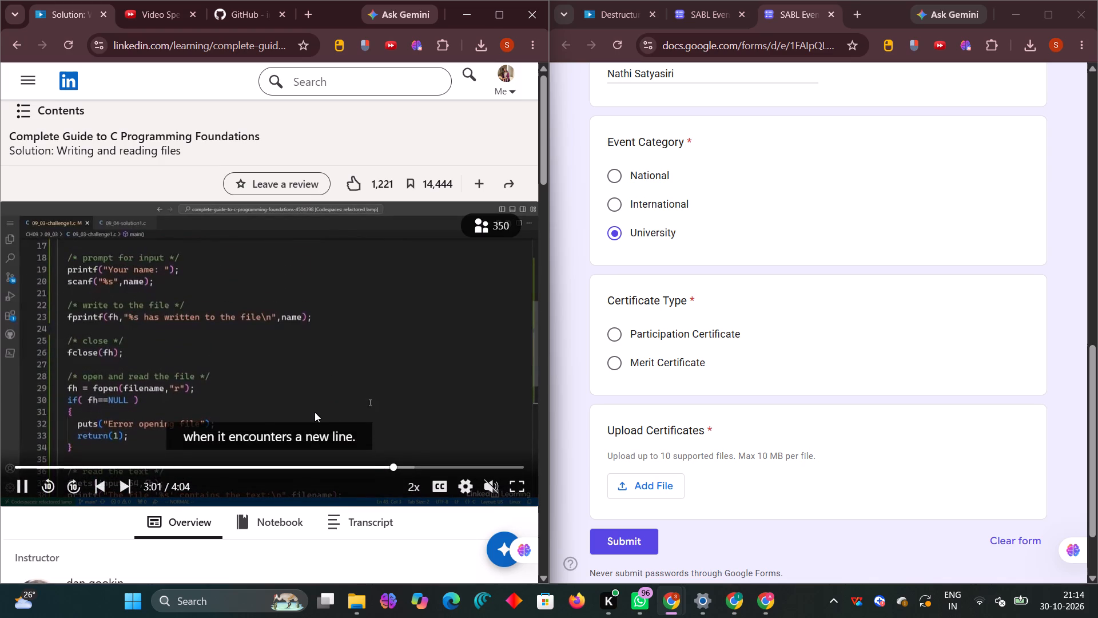
# Set the Certificate Type answer to Participation Certificate.
pyautogui.click(616, 340)
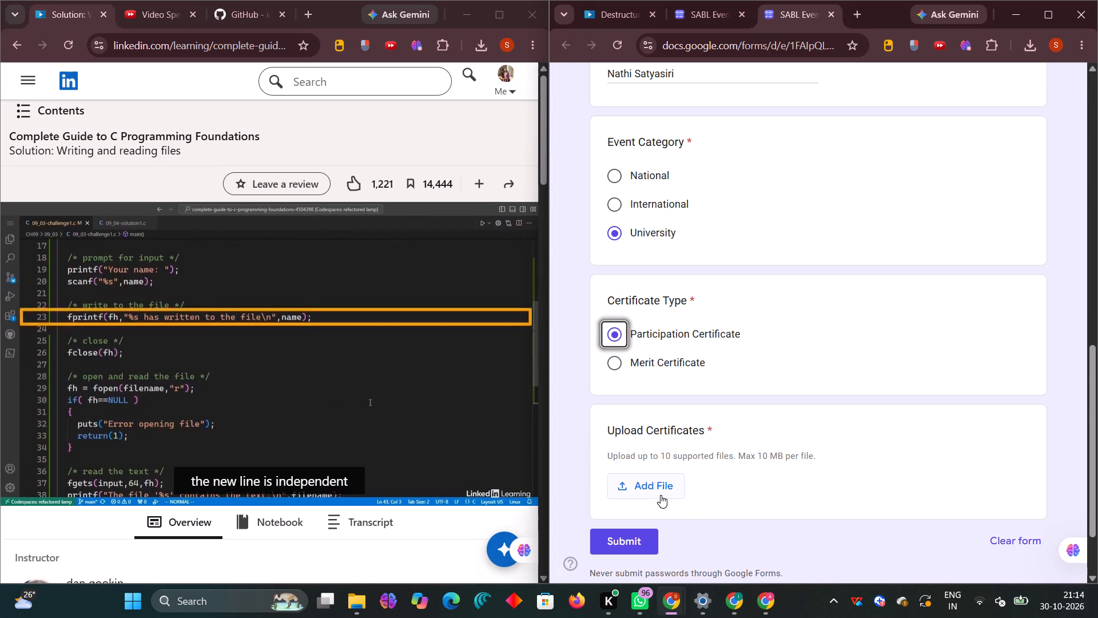
# Open the file picker for the Upload Certificates question and enlarge the form's browser window to fill the screen.
pyautogui.click(659, 493)
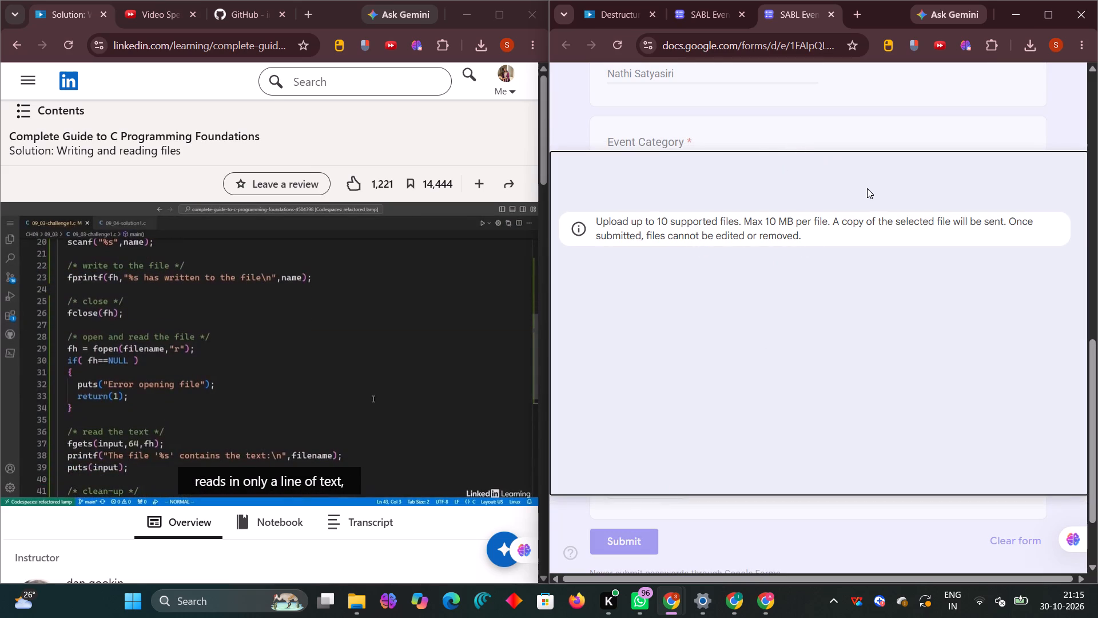
pyautogui.click(1053, 15)
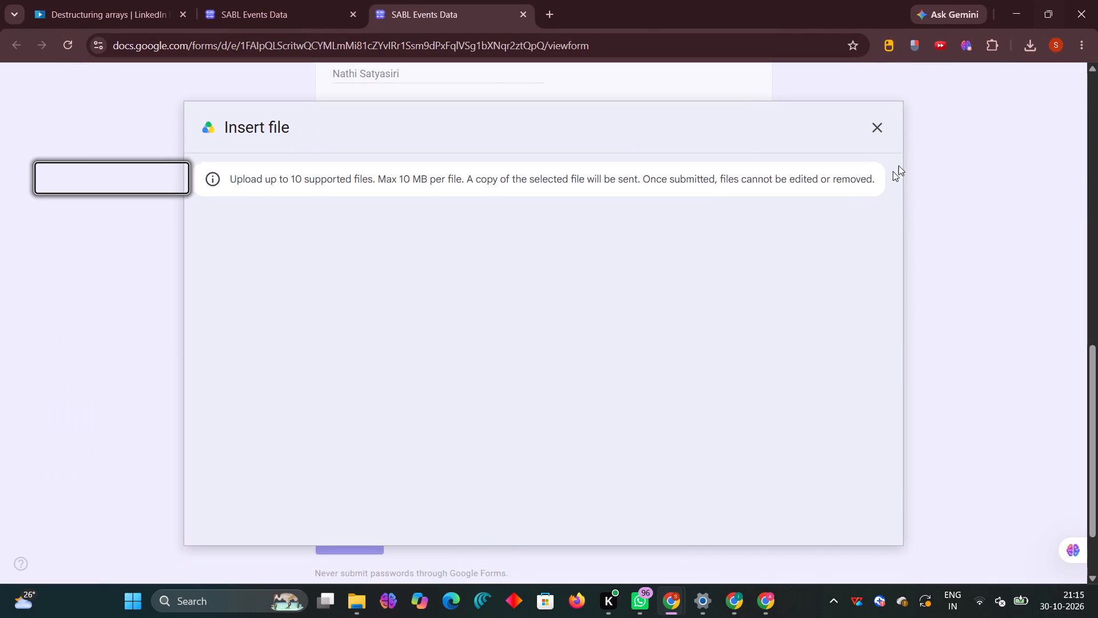
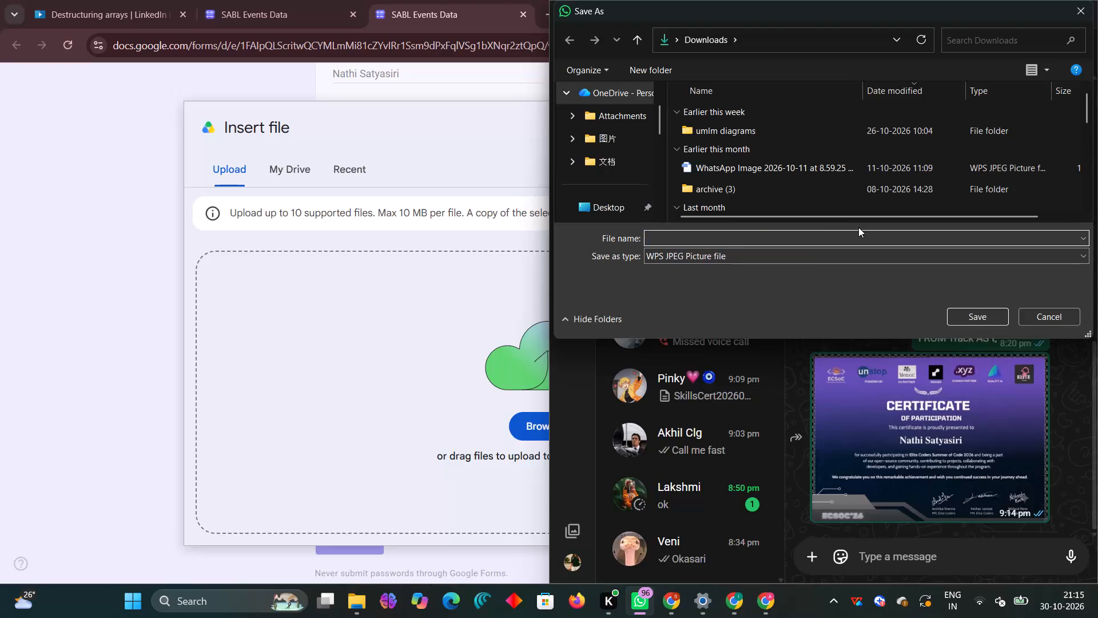
# Enter sabl1 as the file name for saving the participation certificate image in the Downloads folder.
pyautogui.write('sabl1')
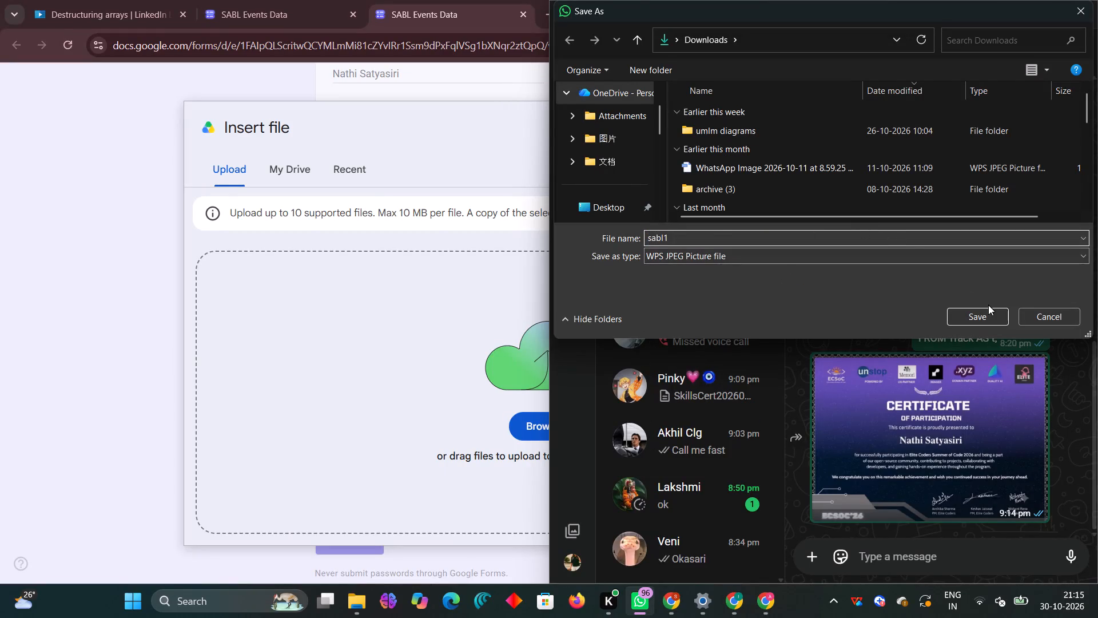
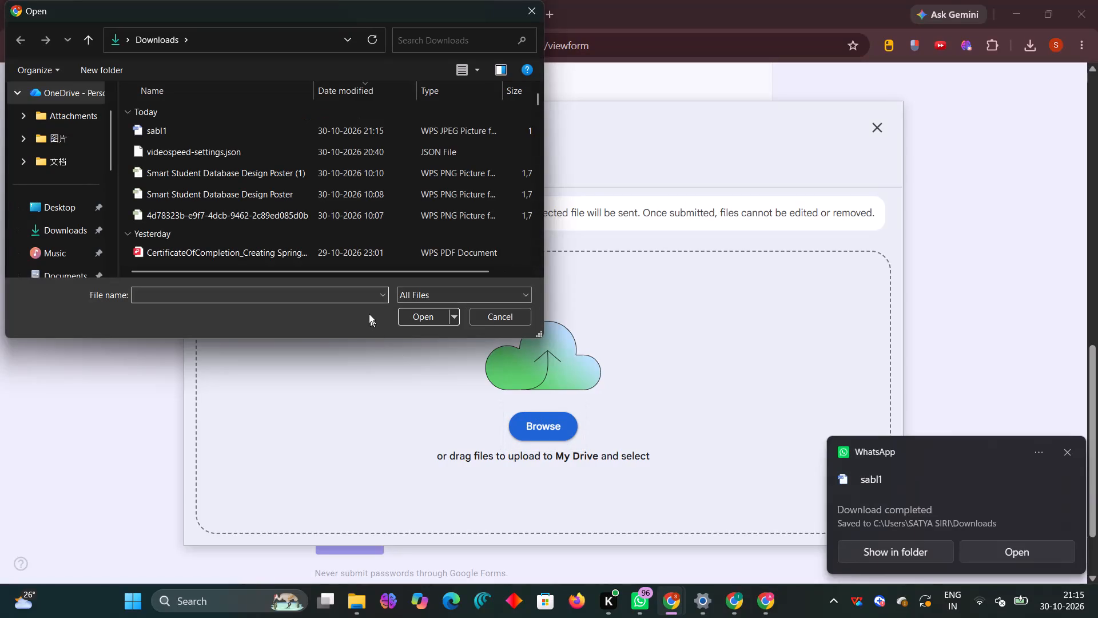
# Upload the sabl1 image from the Downloads folder as the certificate file.
pyautogui.click(209, 138)
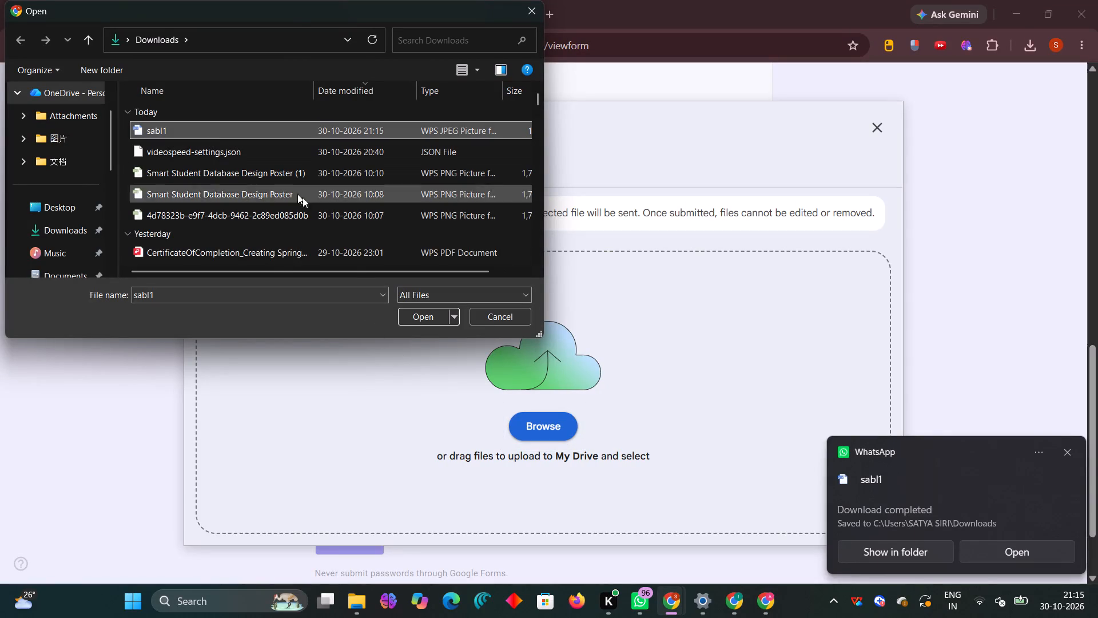
pyautogui.click(414, 312)
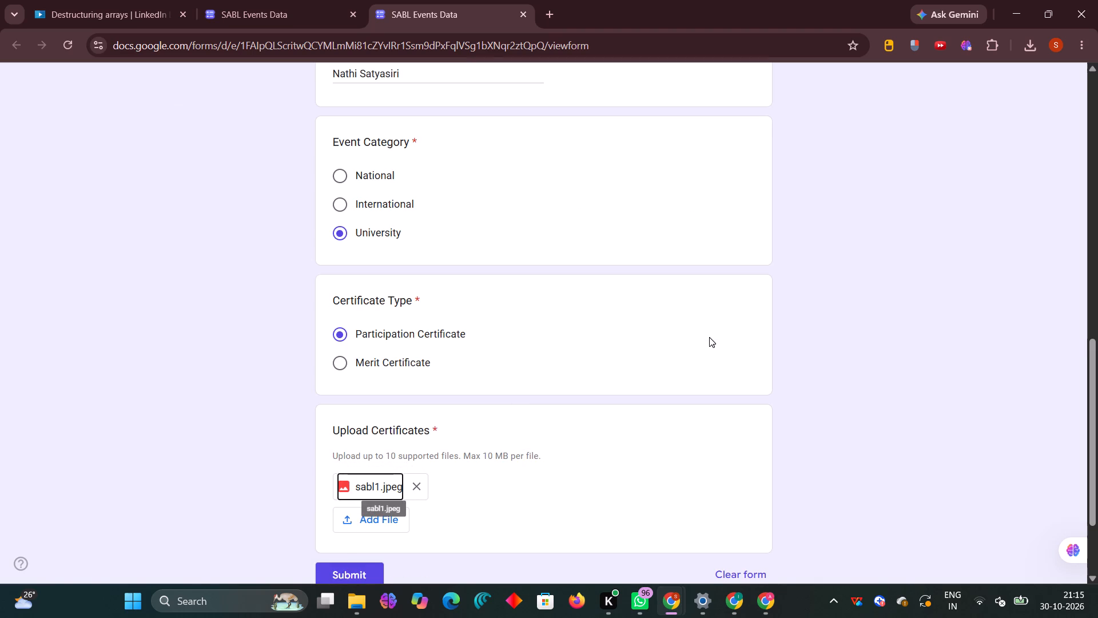
# Submit the completed SABL Events Data form with the sabl1.jpeg certificate attached.
pyautogui.scroll(-4, 647, 350)
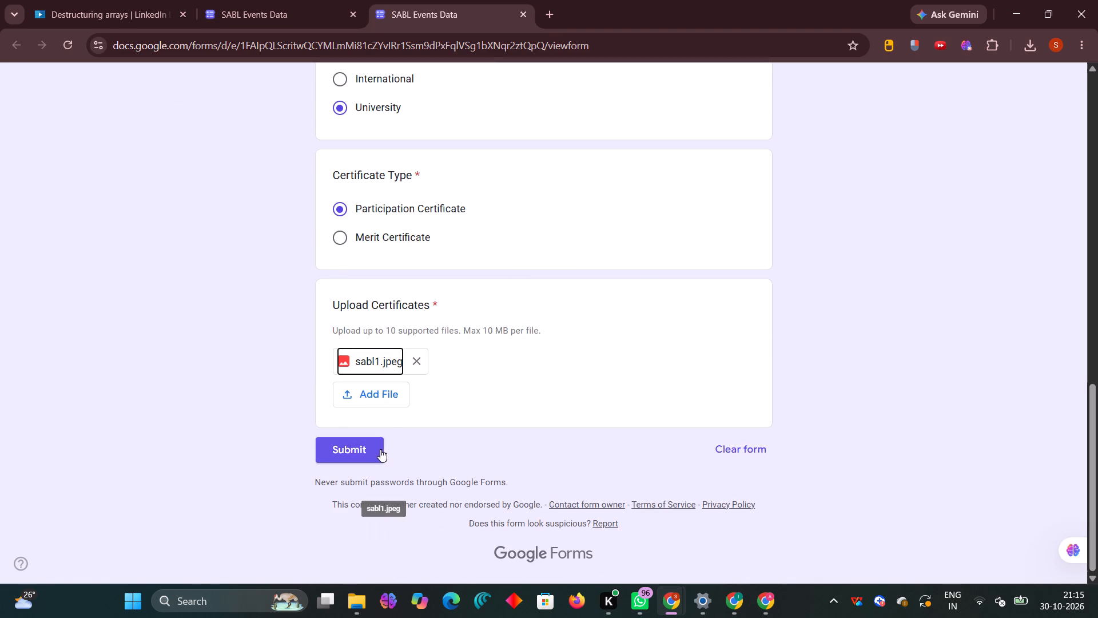
pyautogui.click(377, 449)
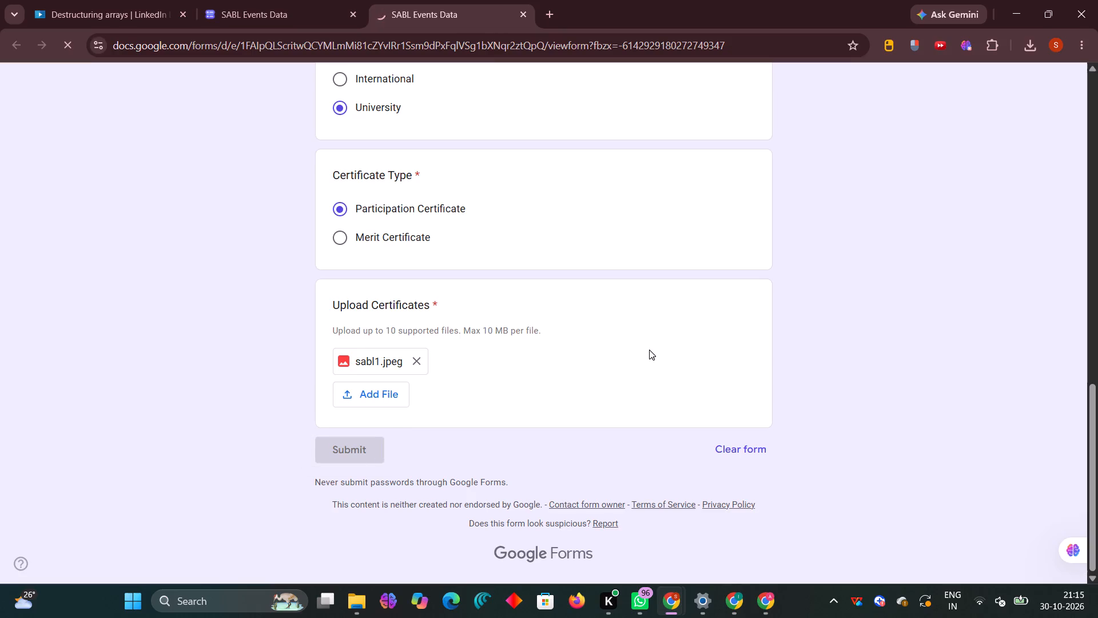
pyautogui.scroll(4, 649, 350)
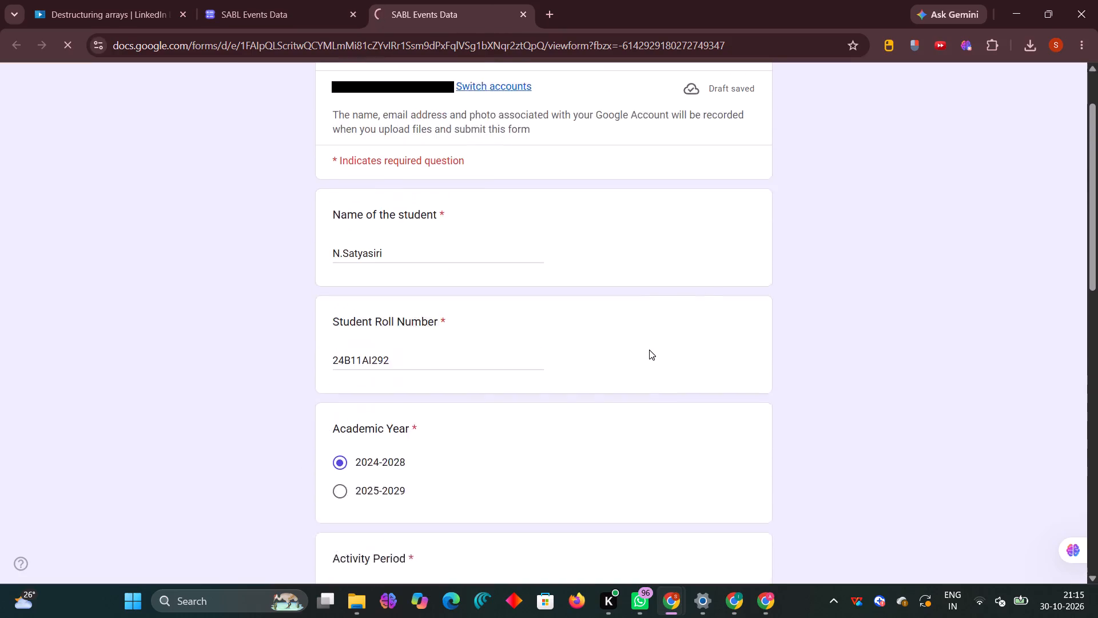
pyautogui.scroll(5, 649, 350)
# Start another response to the SABL Events Data form.
pyautogui.click(427, 183)
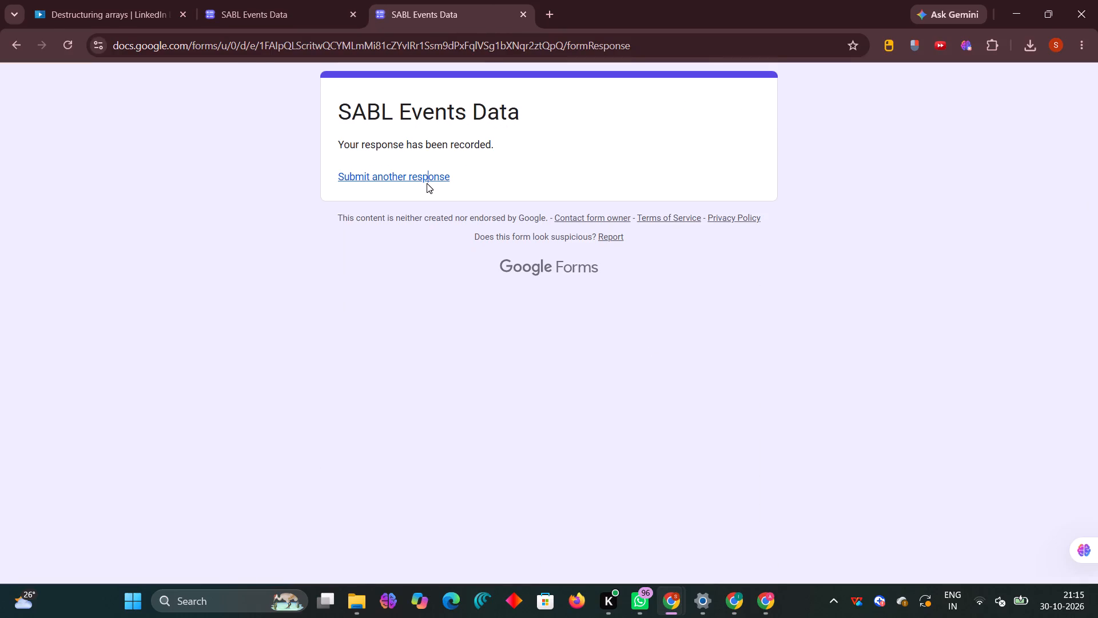
pyautogui.click(434, 176)
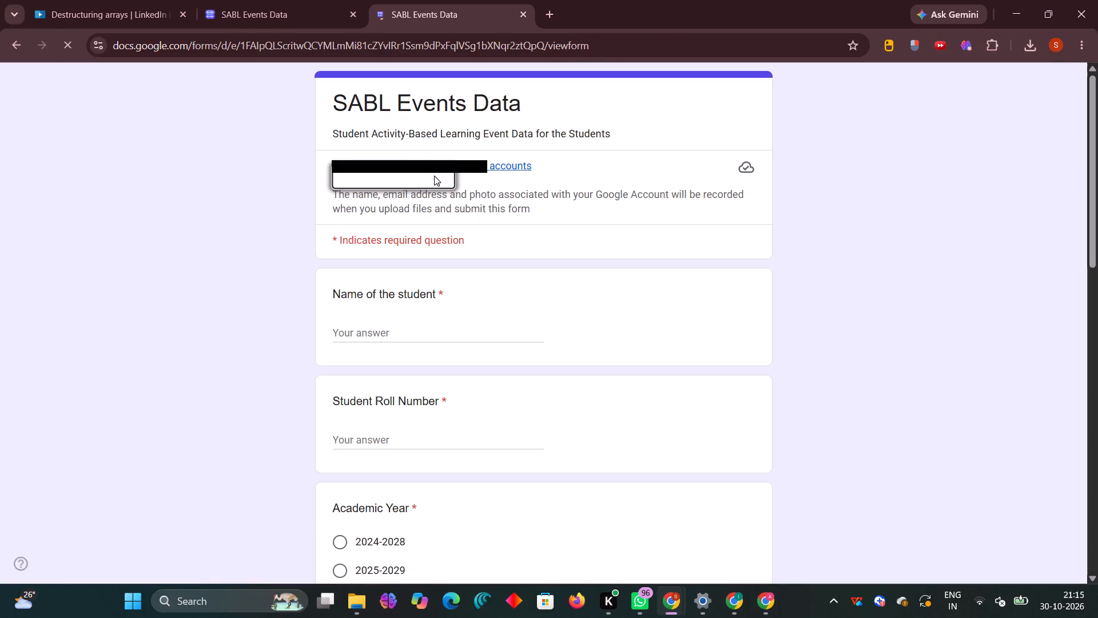
# Enter the student's full name in the Name of the student answer of the new response.
pyautogui.click(393, 329)
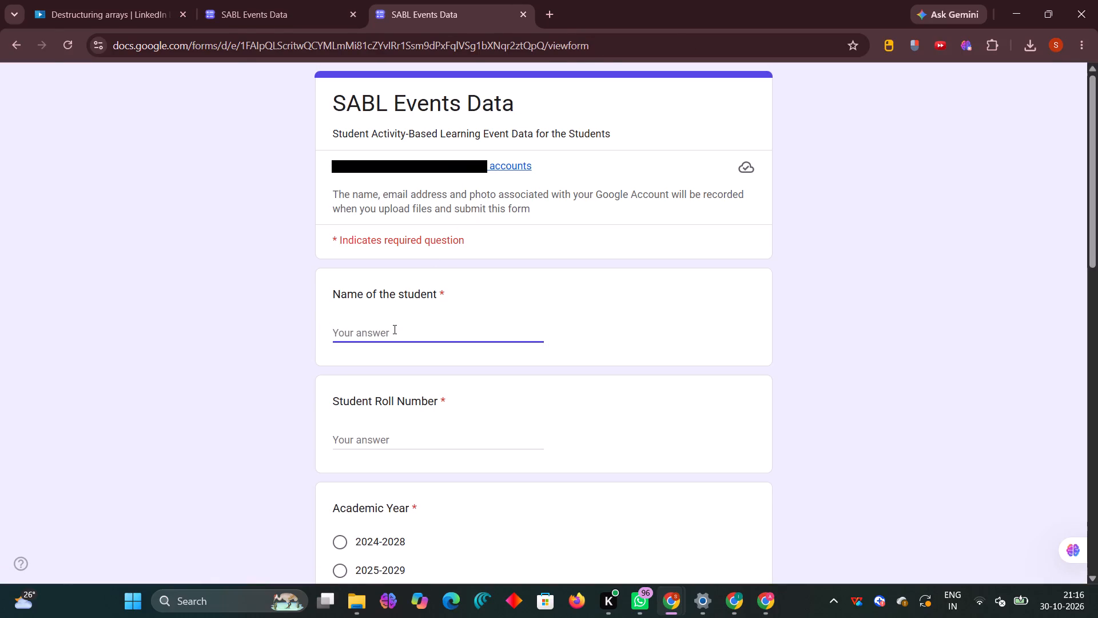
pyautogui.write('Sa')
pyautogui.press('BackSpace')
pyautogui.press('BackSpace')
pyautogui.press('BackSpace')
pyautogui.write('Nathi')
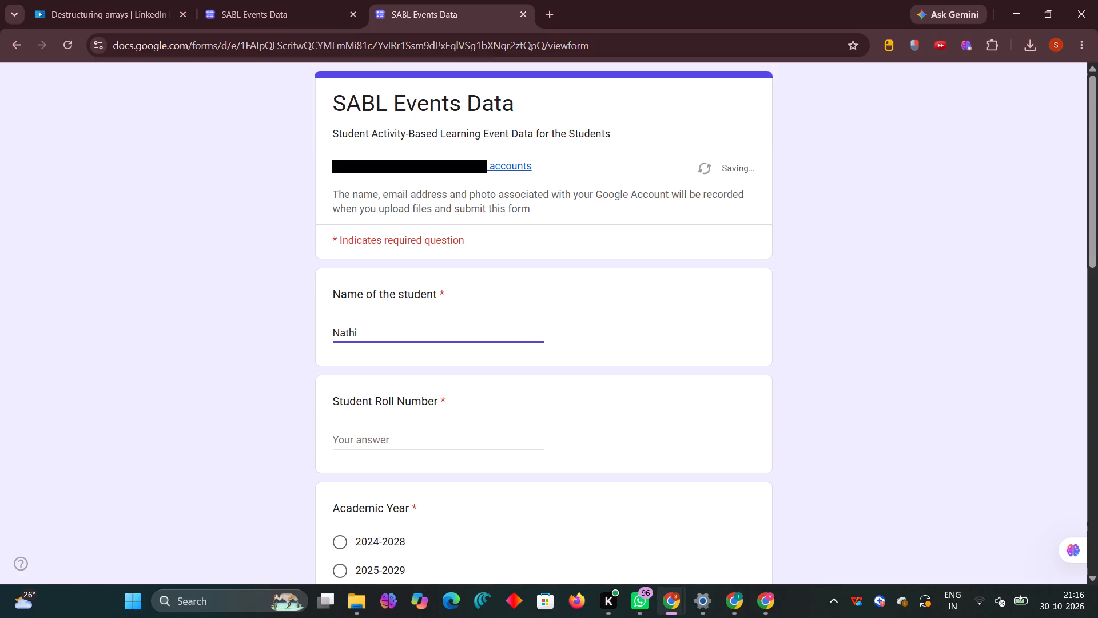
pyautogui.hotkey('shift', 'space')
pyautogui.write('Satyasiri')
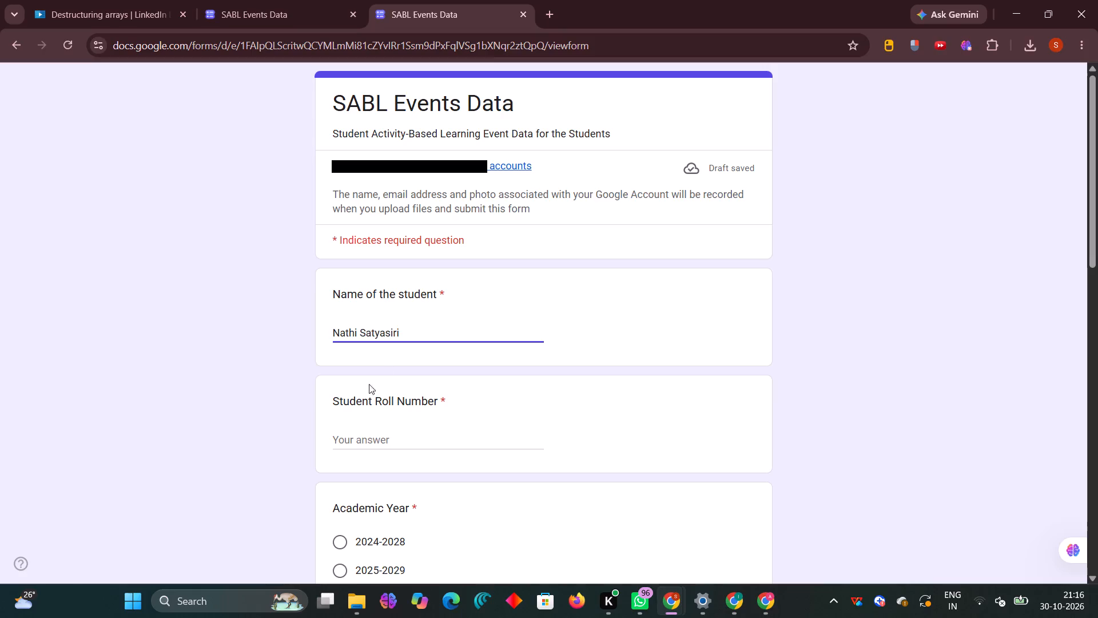
# Enter the student's roll number in the Student Roll Number answer.
pyautogui.click(371, 443)
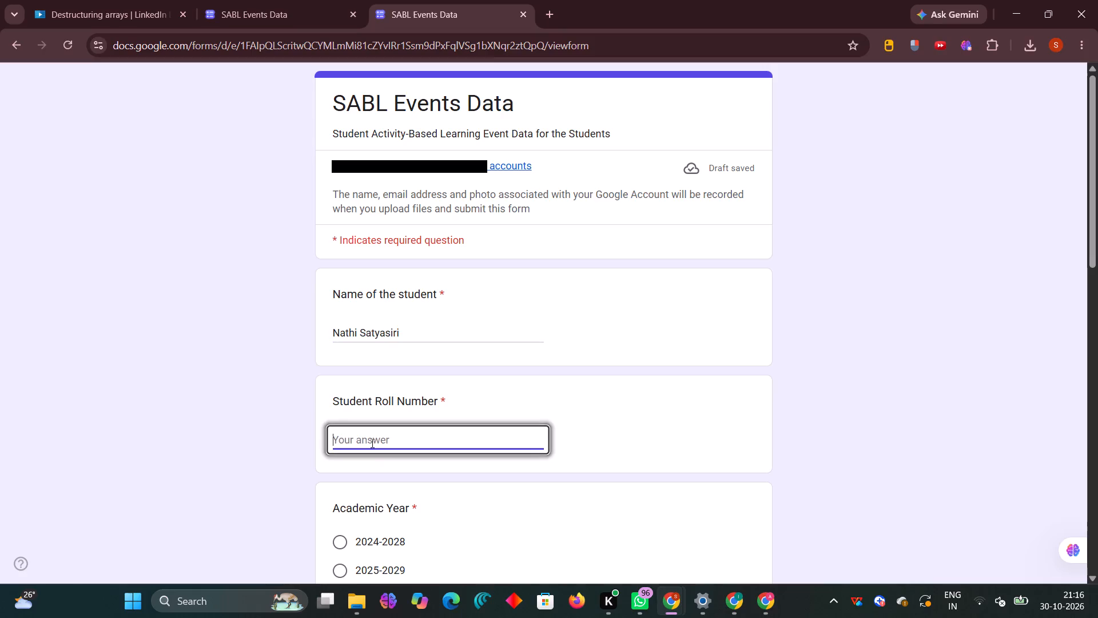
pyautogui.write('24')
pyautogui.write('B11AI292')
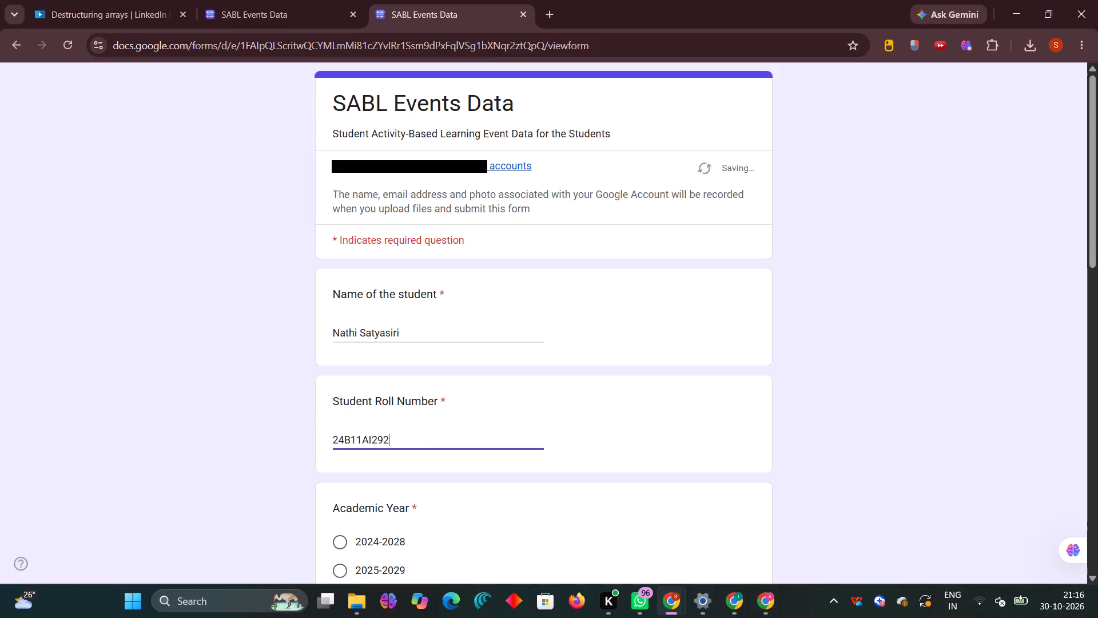
# Choose 2024-2028 as the Academic Year.
pyautogui.scroll(-2, 374, 458)
pyautogui.click(338, 381)
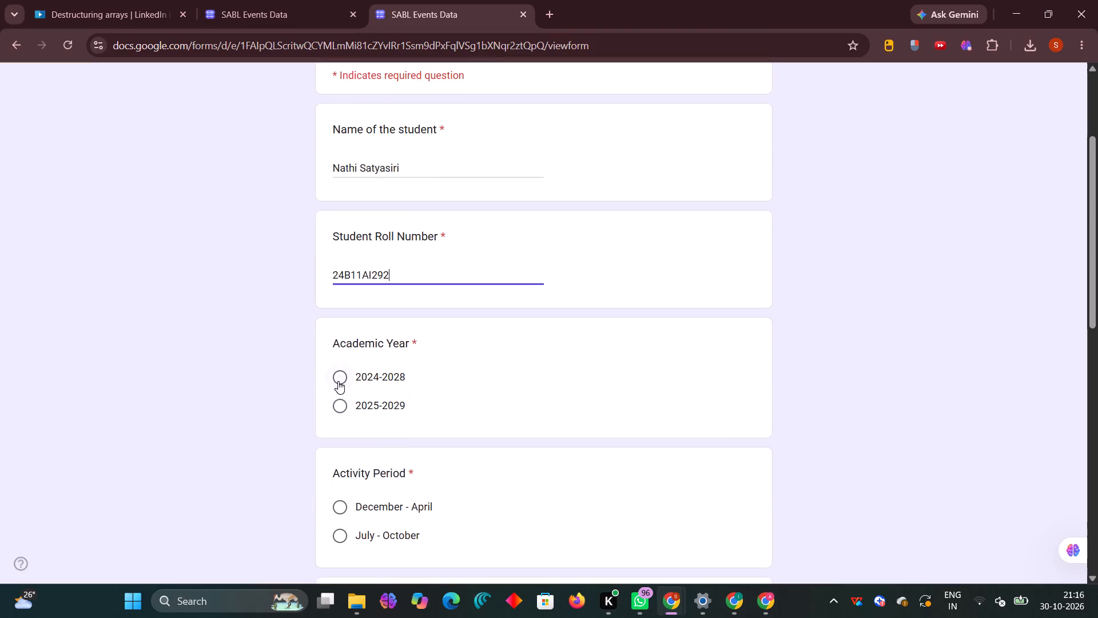
pyautogui.scroll(-1, 364, 511)
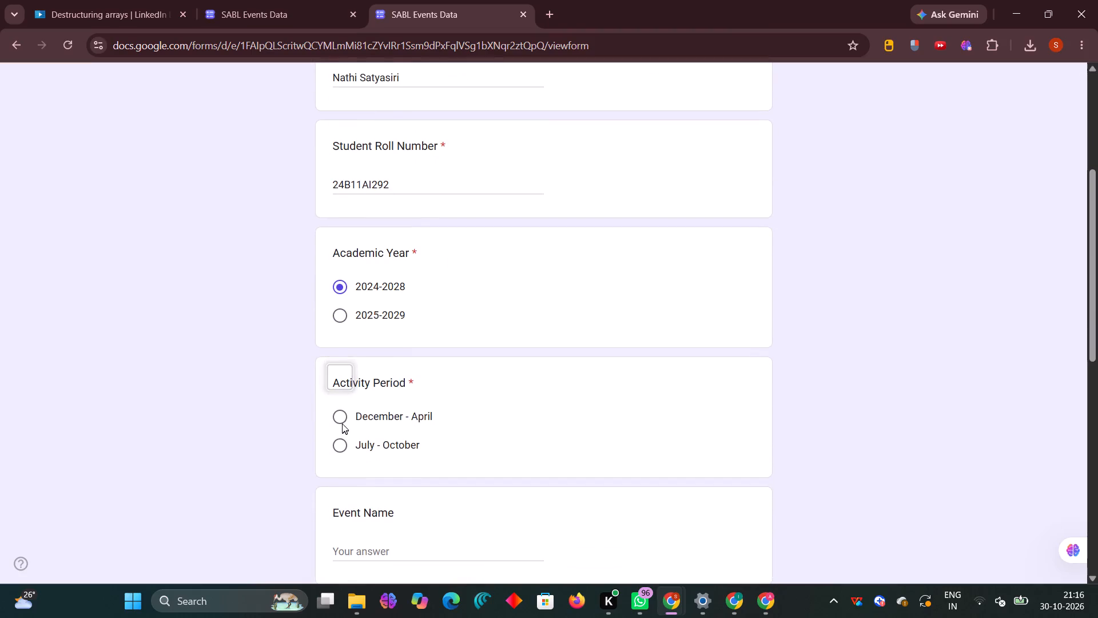
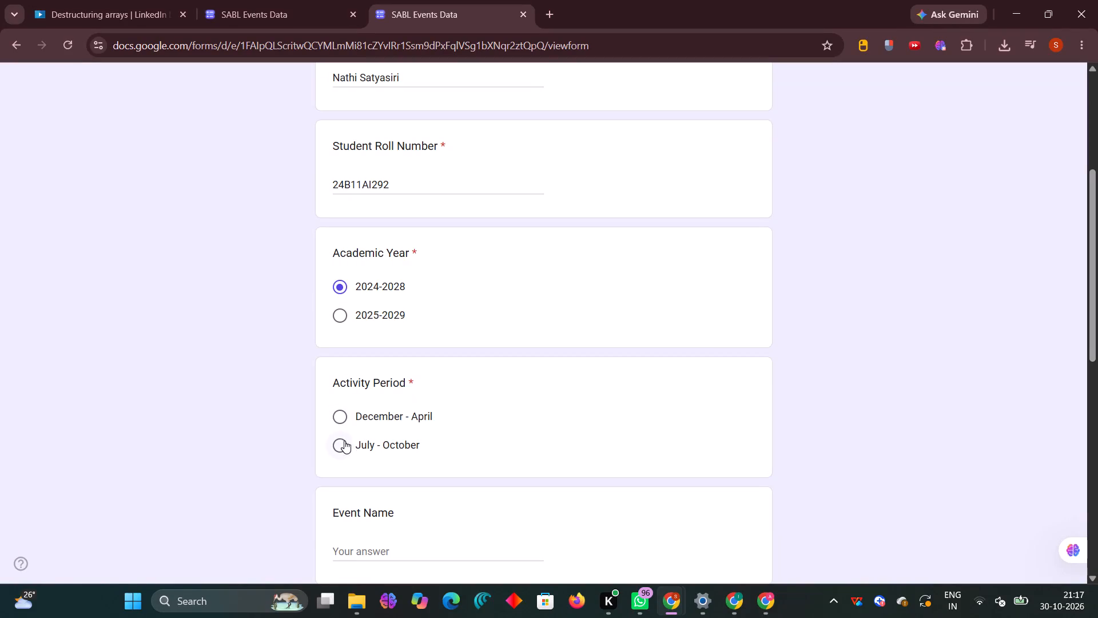
# Choose December - April as the Activity Period.
pyautogui.click(339, 411)
# Enter Hacker Rank as the Event Name.
pyautogui.scroll(-1, 410, 462)
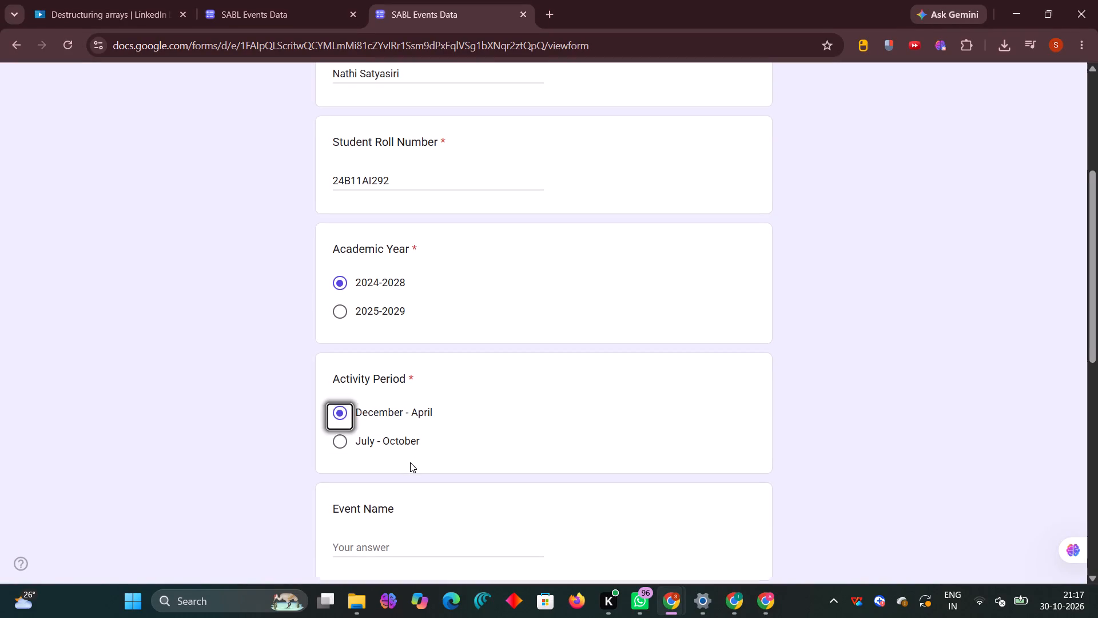
pyautogui.scroll(-1, 410, 462)
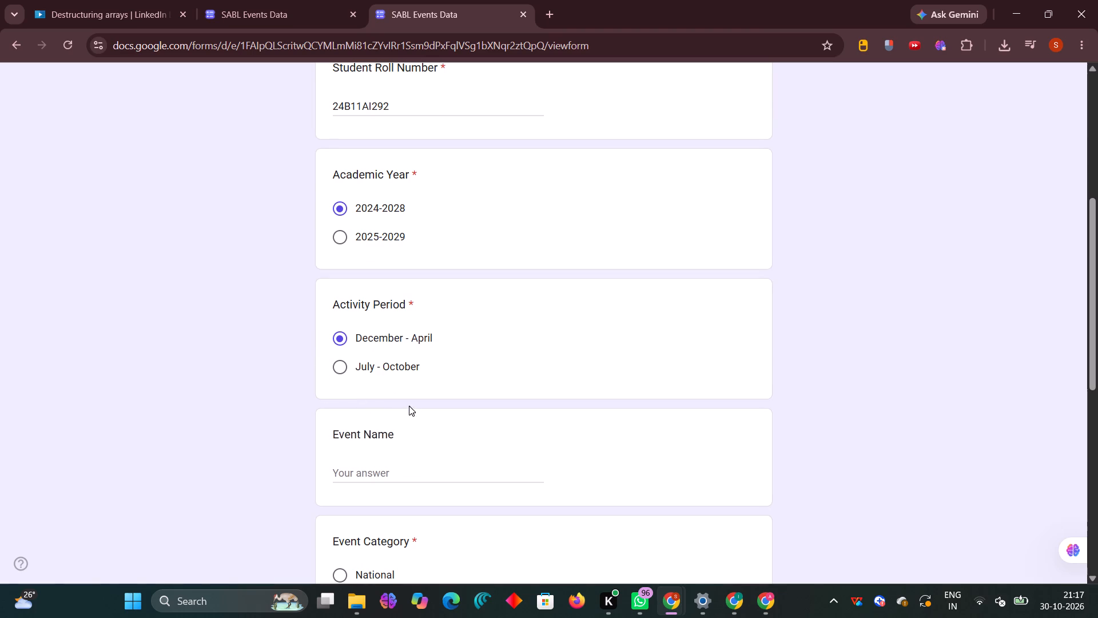
pyautogui.click(425, 473)
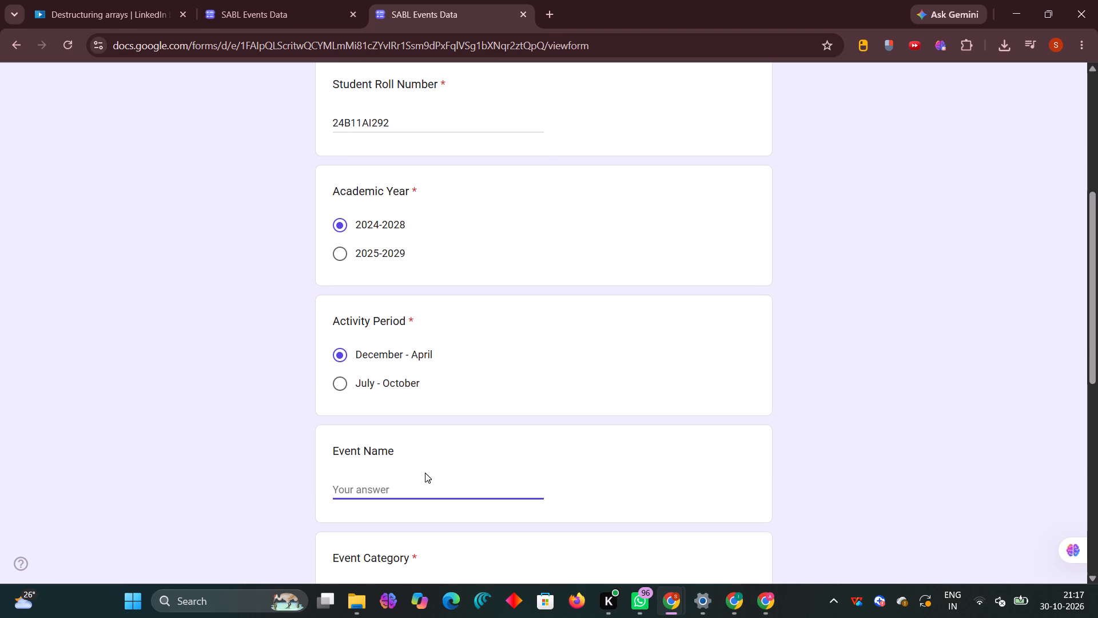
pyautogui.write('HA')
pyautogui.press('BackSpace')
pyautogui.write('acker')
pyautogui.press('space')
pyautogui.write('Rank')
# Choose University as the Event Category.
pyautogui.scroll(-3, 425, 473)
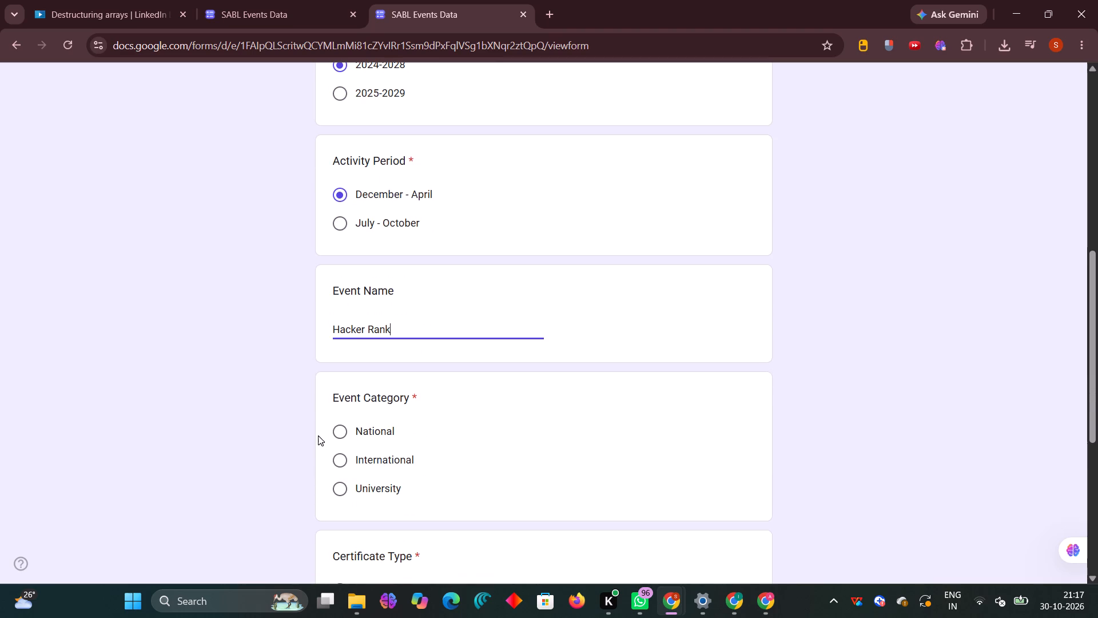
pyautogui.click(345, 492)
# Choose Merit Certificate as the Certificate Type.
pyautogui.scroll(-3, 345, 492)
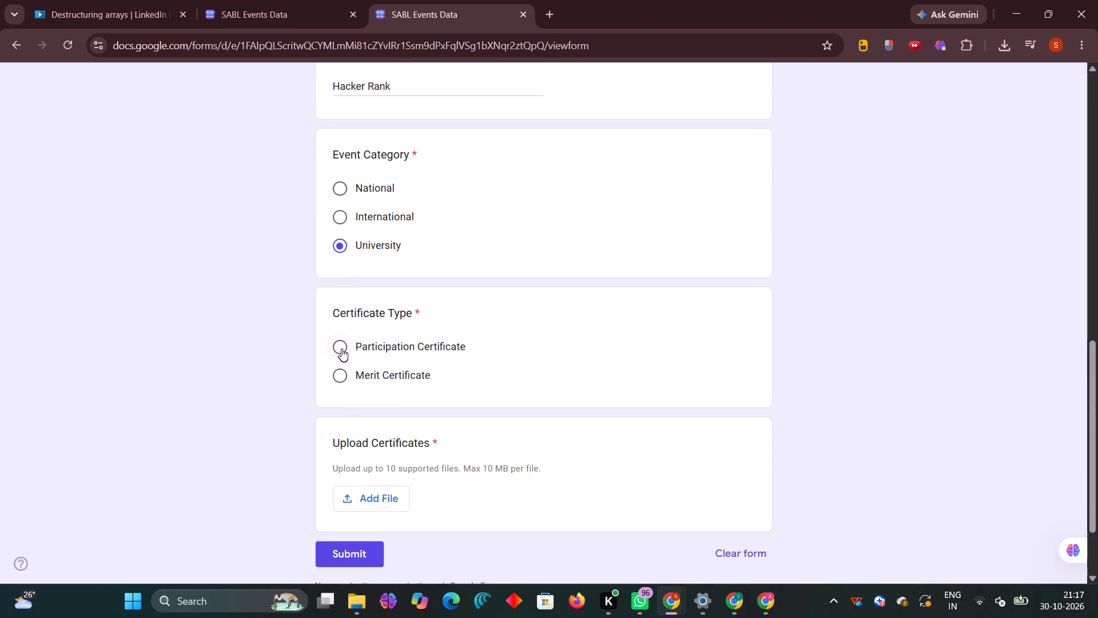
pyautogui.click(341, 382)
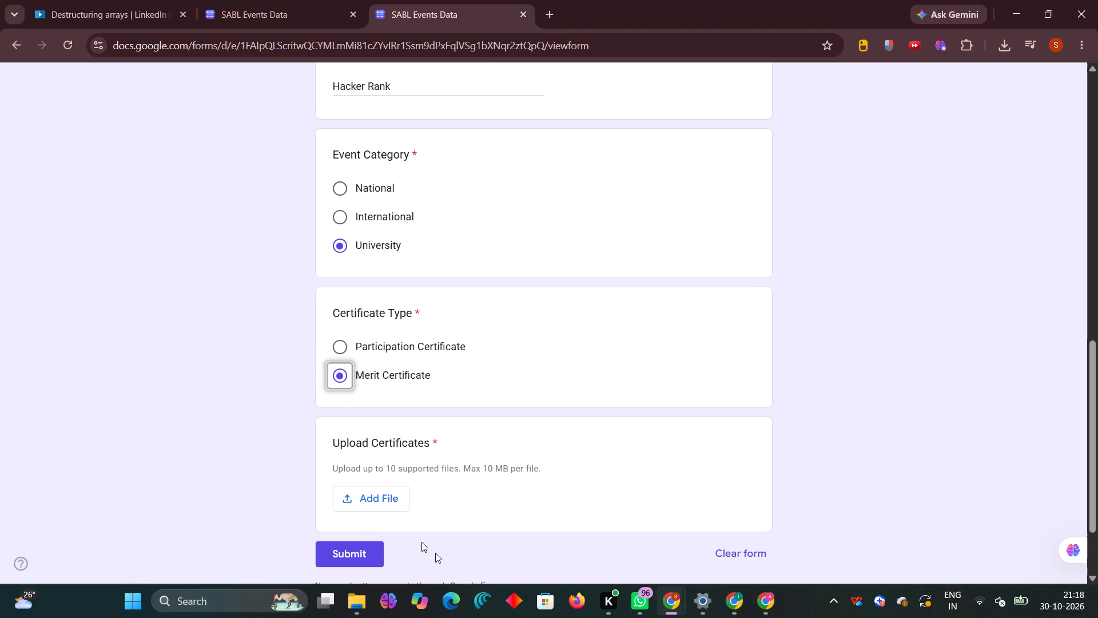
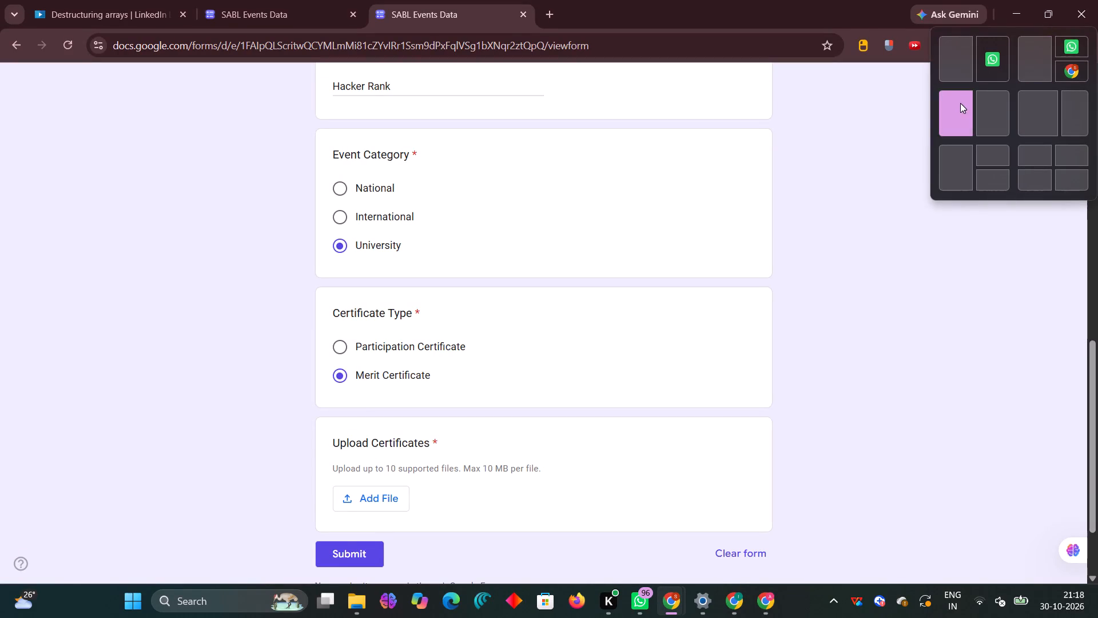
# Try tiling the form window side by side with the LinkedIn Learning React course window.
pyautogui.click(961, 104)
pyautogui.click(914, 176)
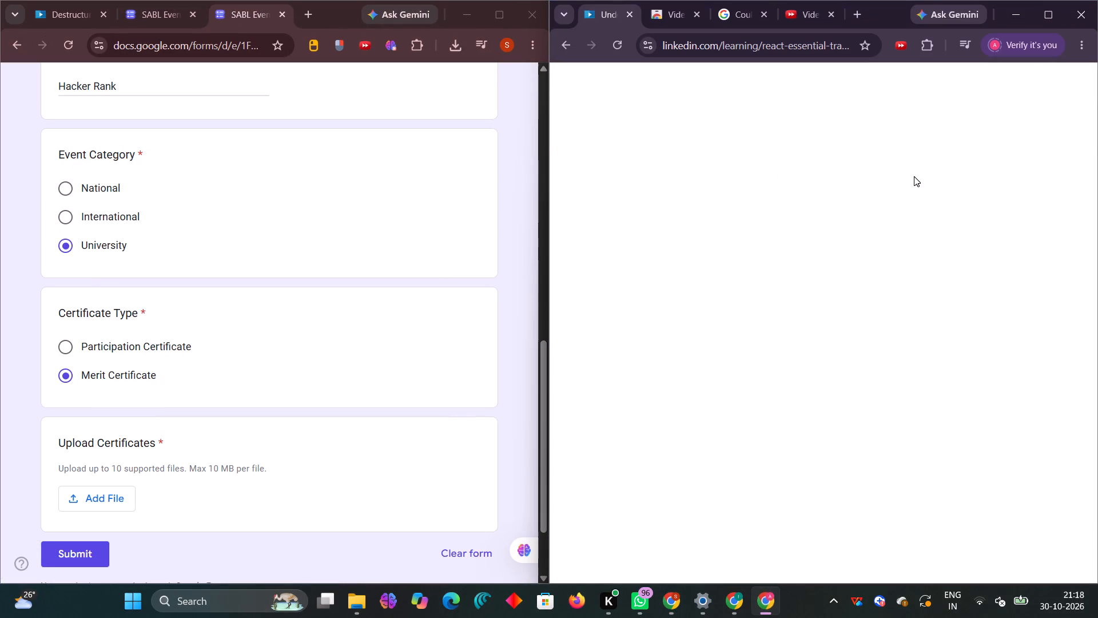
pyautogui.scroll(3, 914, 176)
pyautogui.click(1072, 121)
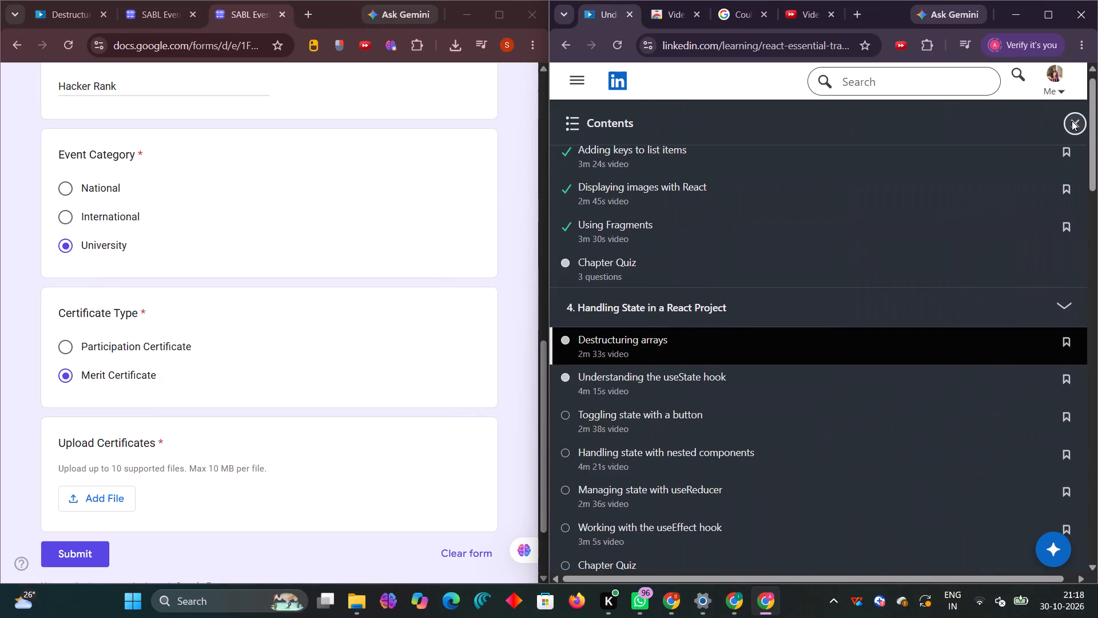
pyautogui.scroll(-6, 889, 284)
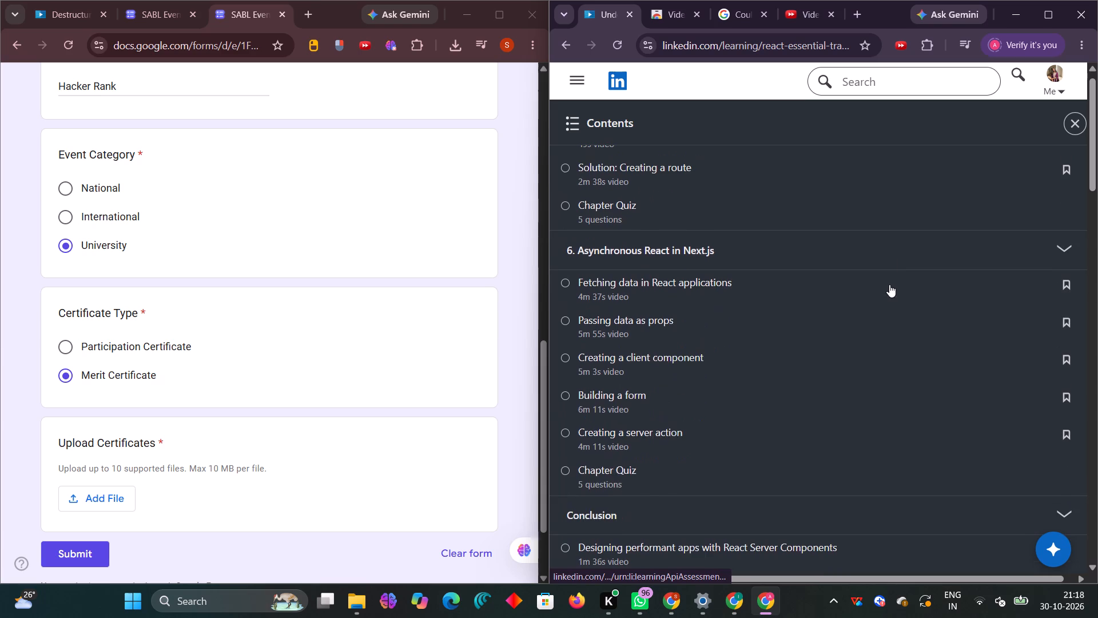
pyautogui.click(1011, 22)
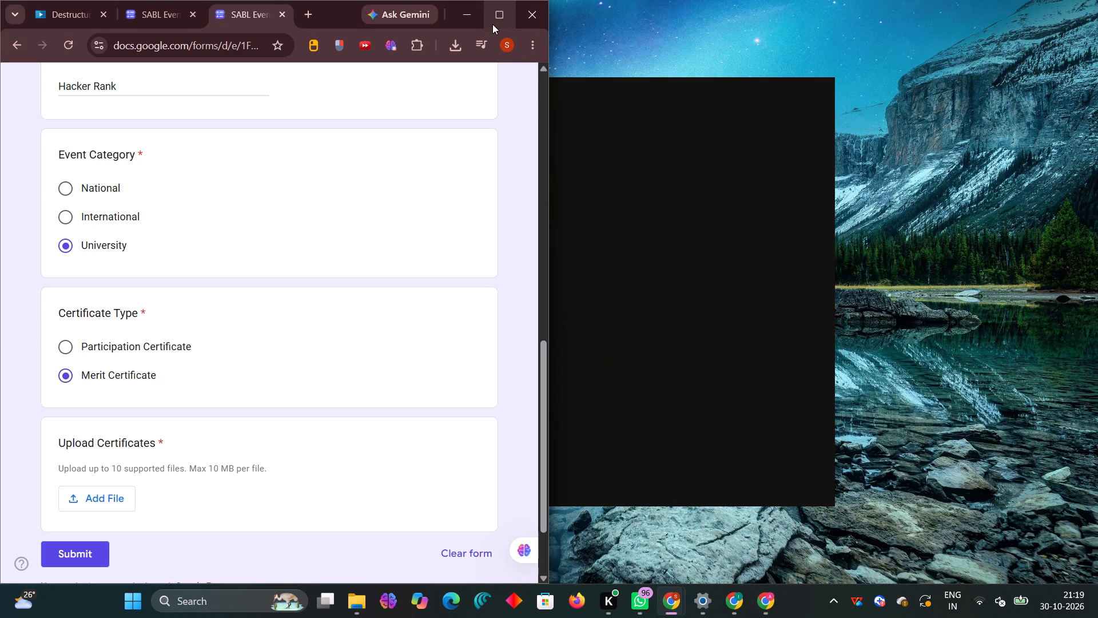
# Tile the form window side by side with the LinkedIn Learning window showing the SQL lesson on filtering records.
pyautogui.click(439, 116)
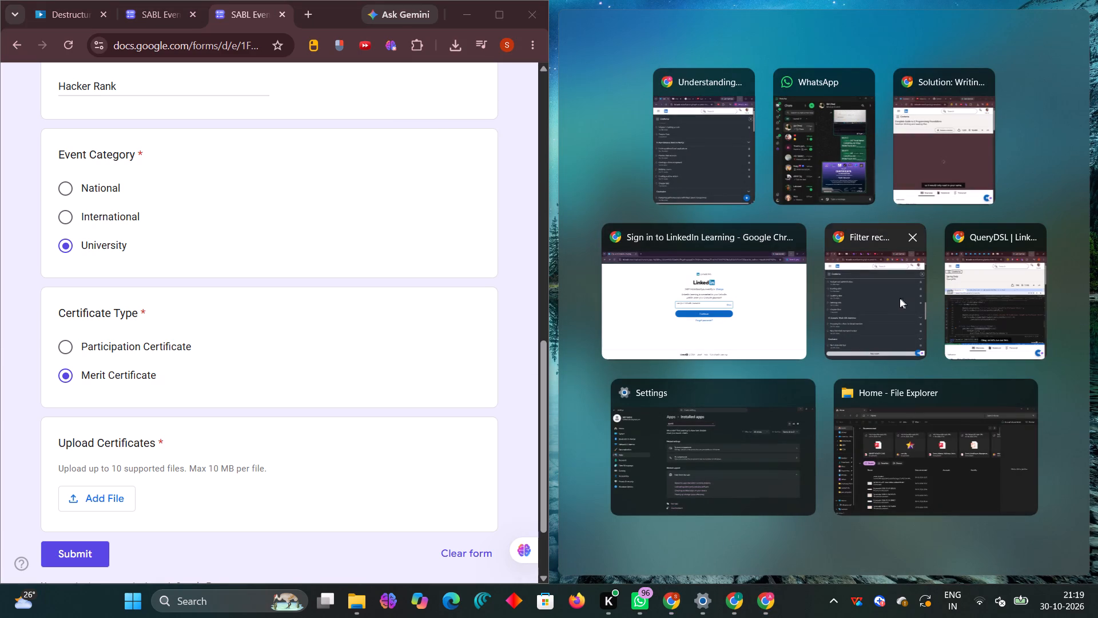
pyautogui.click(889, 298)
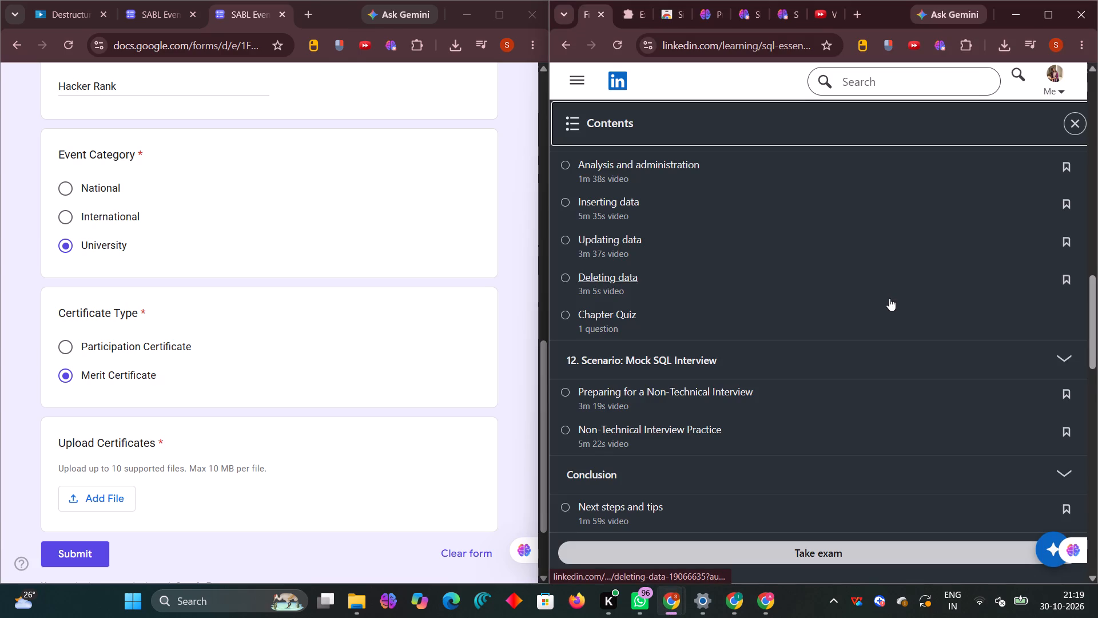
# Open the Logical operator OR lesson in chapter 5 of the SQL course and close the contents list.
pyautogui.scroll(-4, 889, 298)
pyautogui.scroll(13, 889, 298)
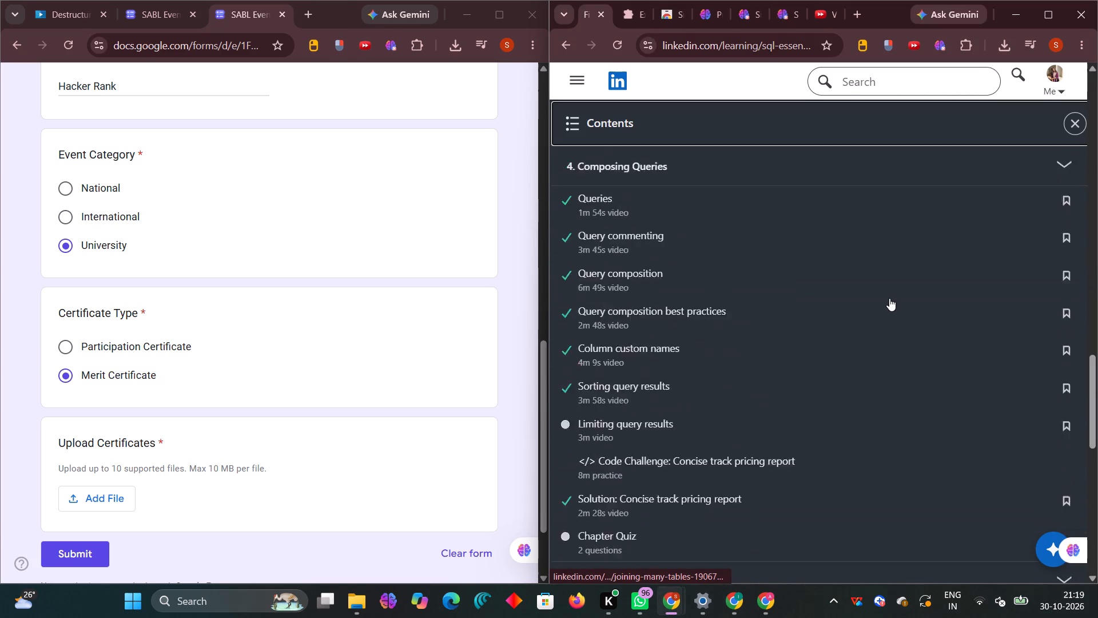
pyautogui.scroll(6, 889, 298)
pyautogui.scroll(-10, 889, 298)
pyautogui.scroll(2, 889, 298)
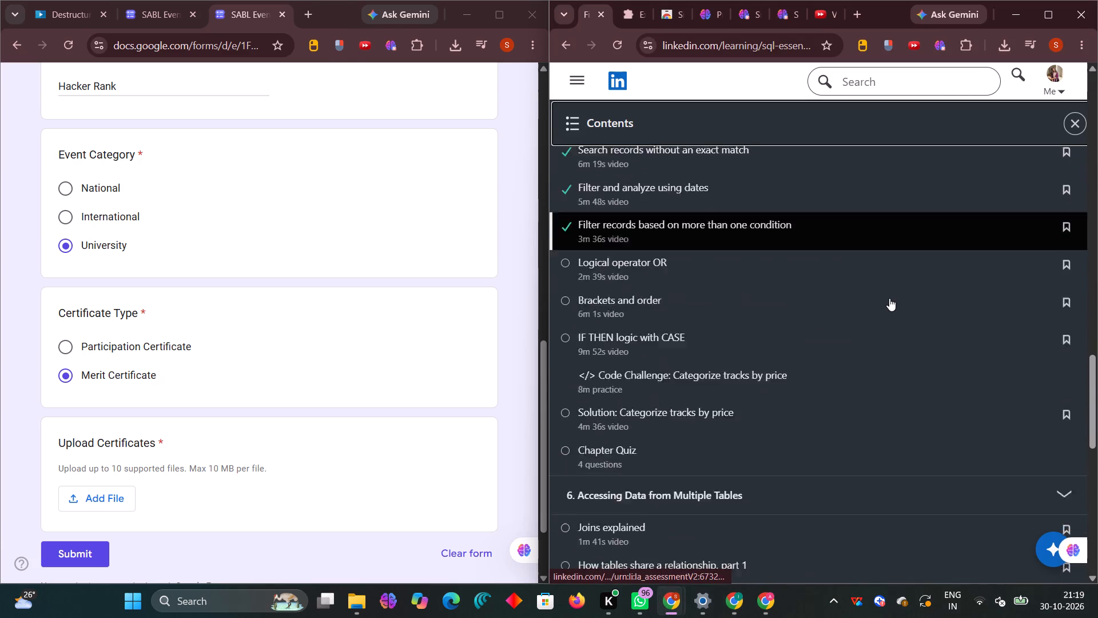
pyautogui.scroll(-1, 889, 298)
pyautogui.click(783, 455)
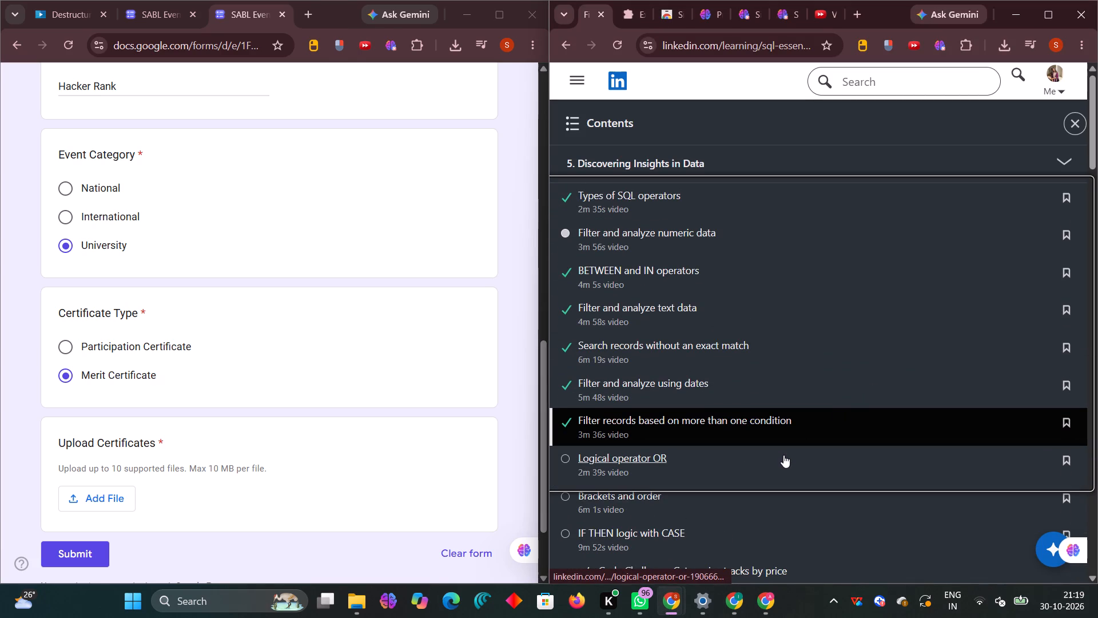
pyautogui.click(1069, 126)
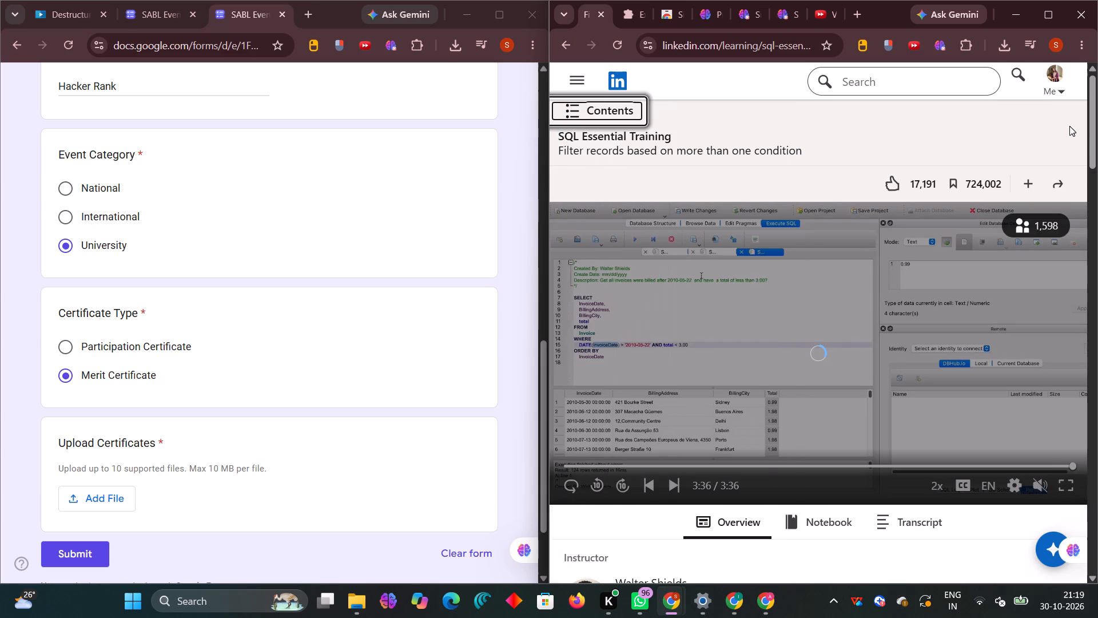
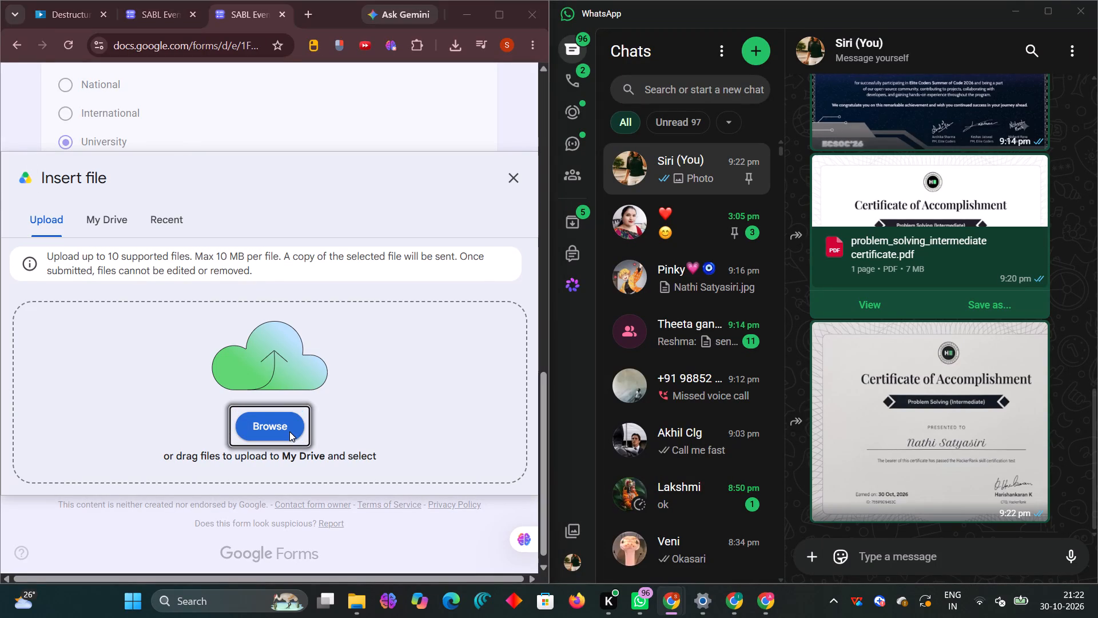
pyautogui.click(224, 138)
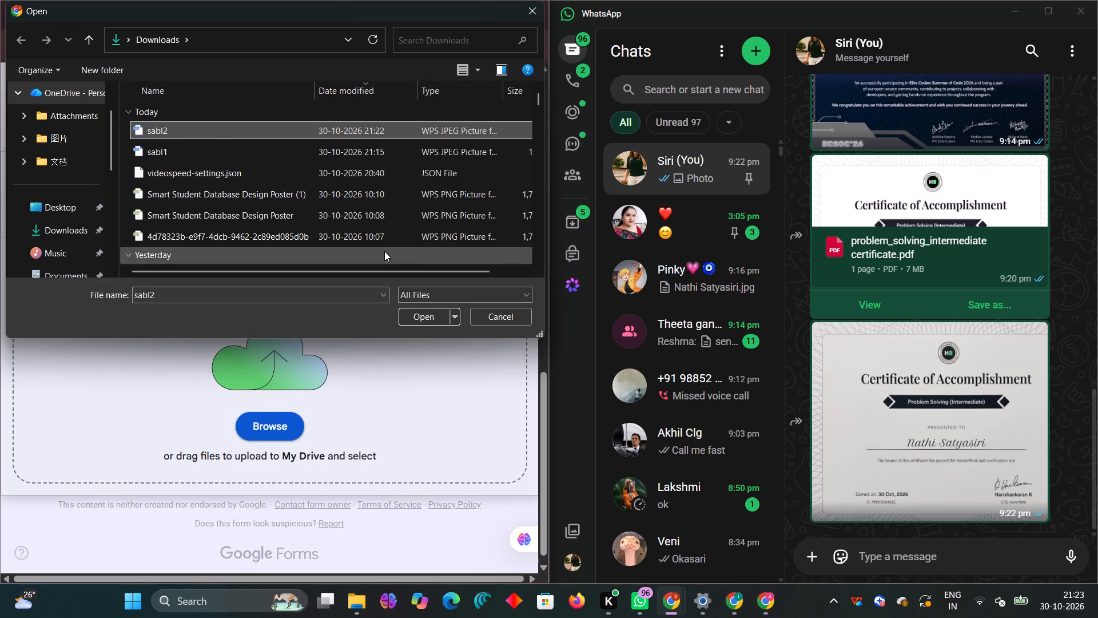
pyautogui.click(438, 315)
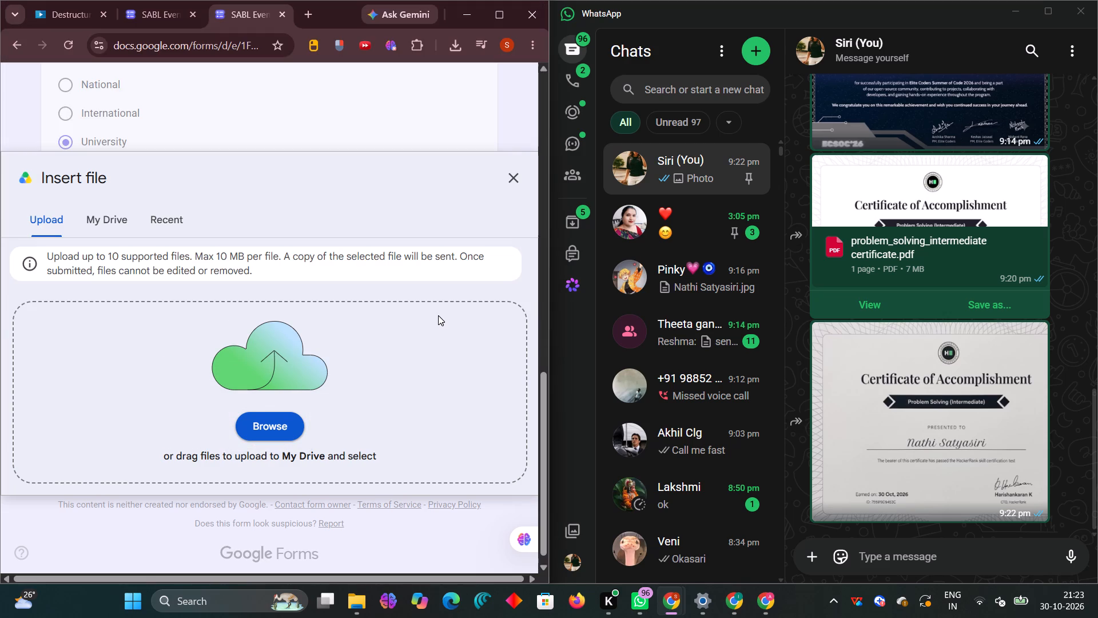
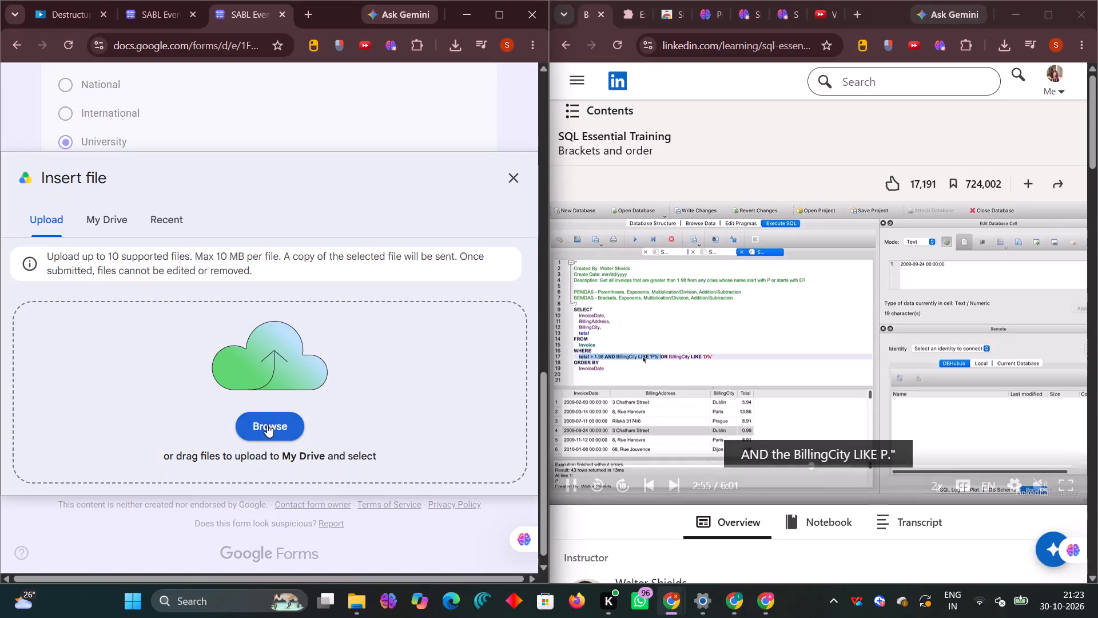
# Upload the file sabl2.jpeg from the Downloads folder as the certificate in the SABL Events Data form.
pyautogui.click(264, 419)
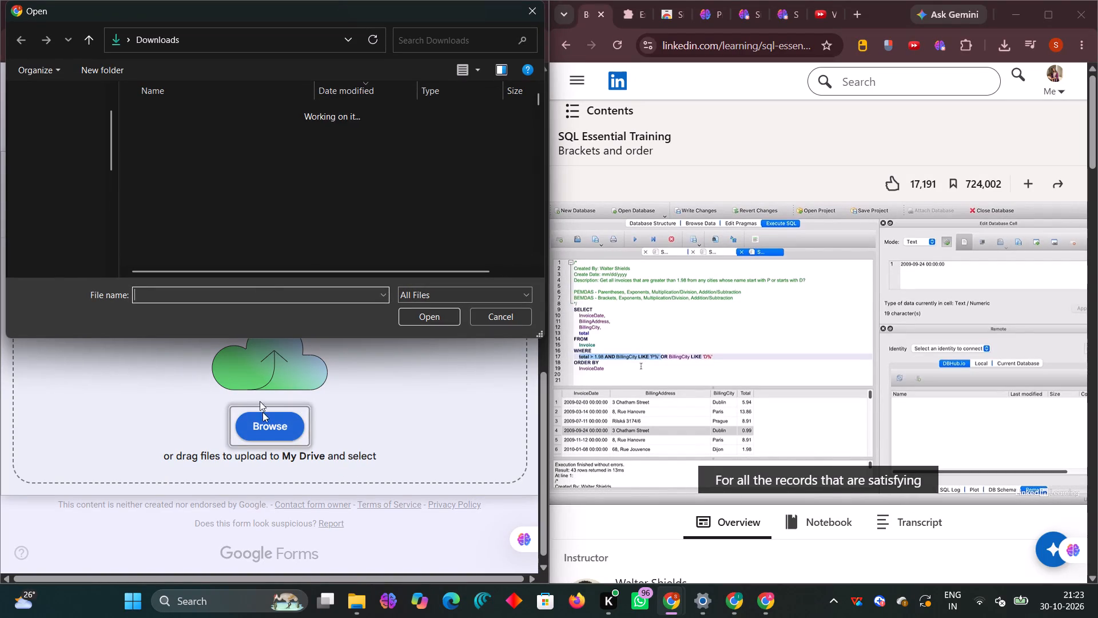
pyautogui.click(276, 131)
pyautogui.click(427, 324)
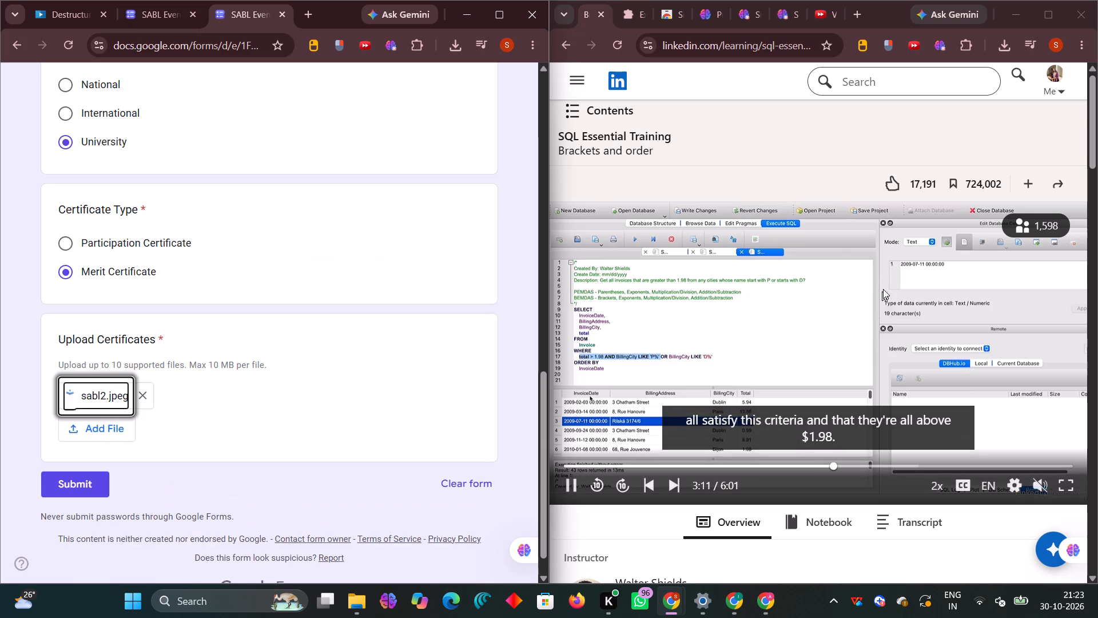
# Submit the completed SABL Events Data response and start another response.
pyautogui.click(88, 486)
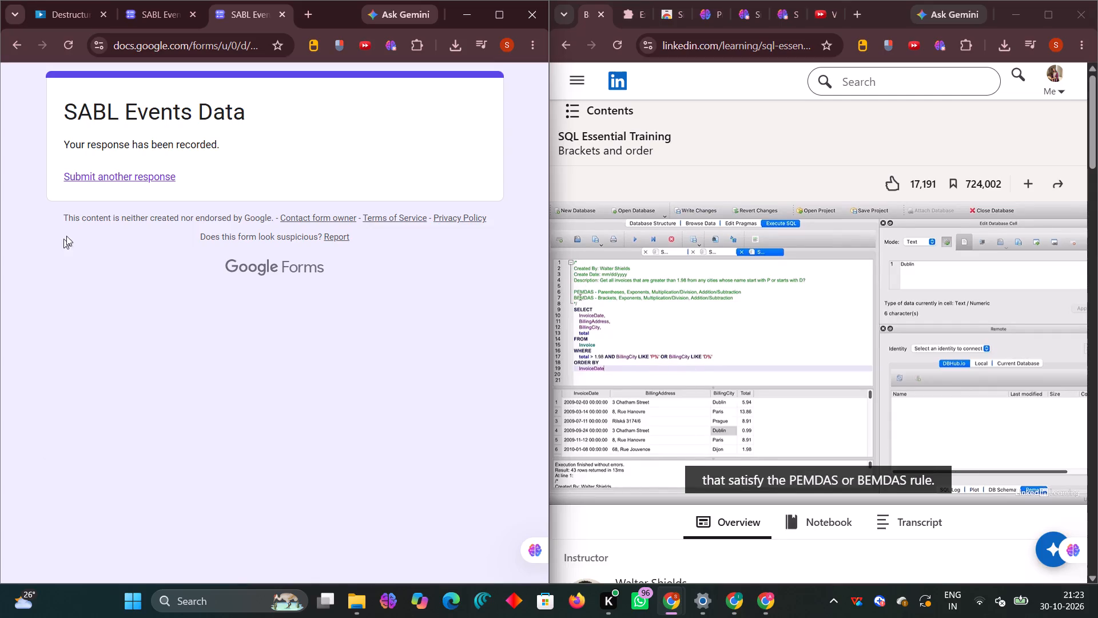
pyautogui.click(128, 174)
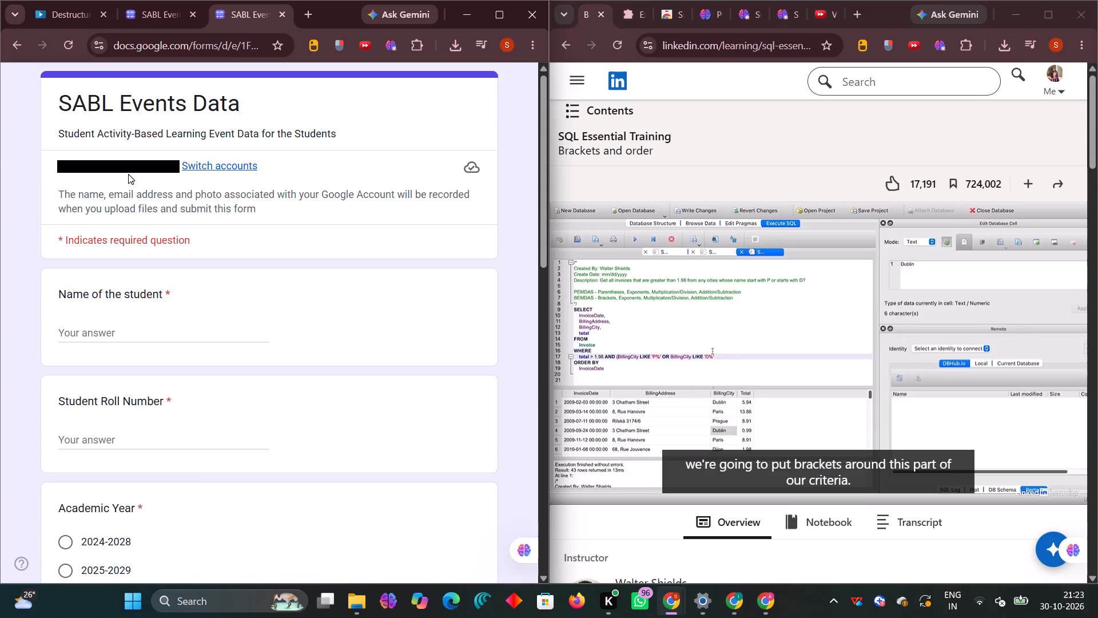
# Fill in the student's name and the student roll number in the new response.
pyautogui.click(89, 337)
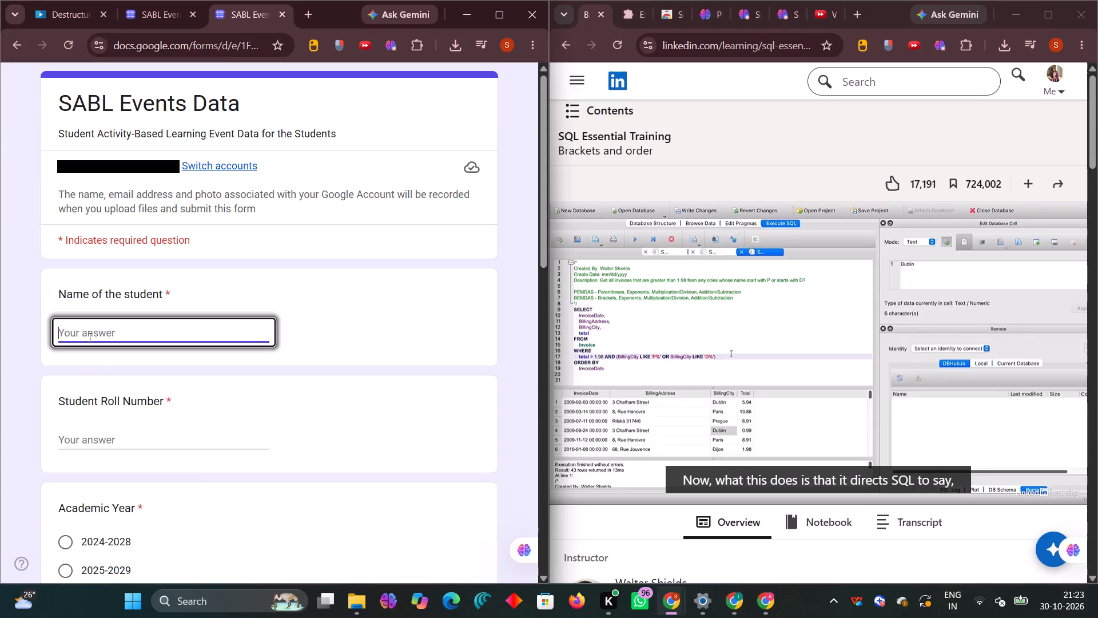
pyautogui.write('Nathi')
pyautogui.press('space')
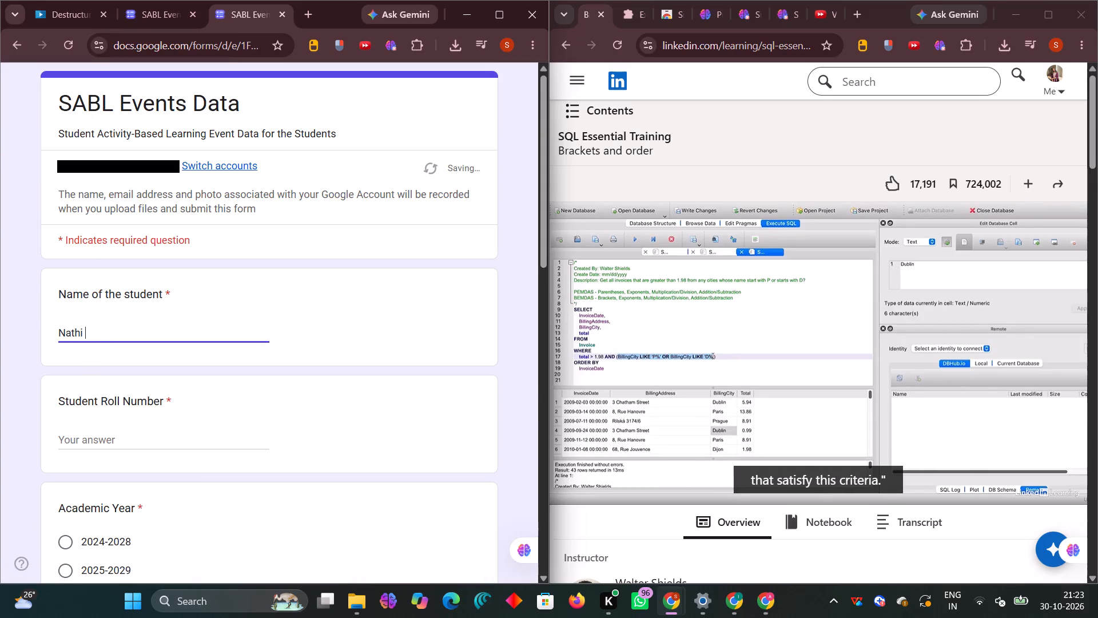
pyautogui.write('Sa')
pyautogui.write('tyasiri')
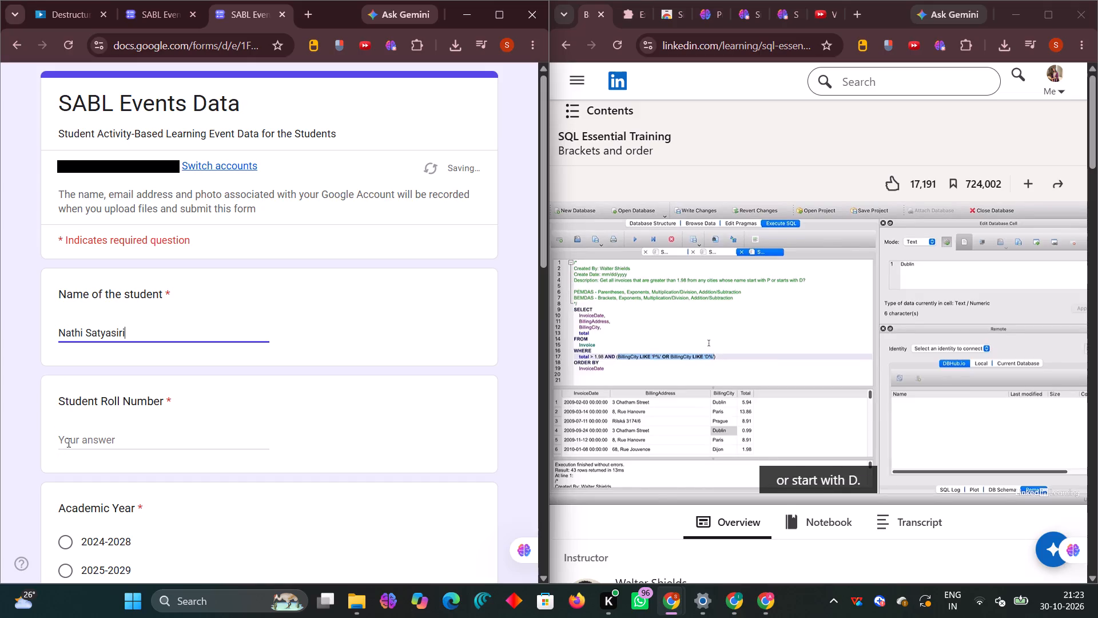
pyautogui.click(70, 440)
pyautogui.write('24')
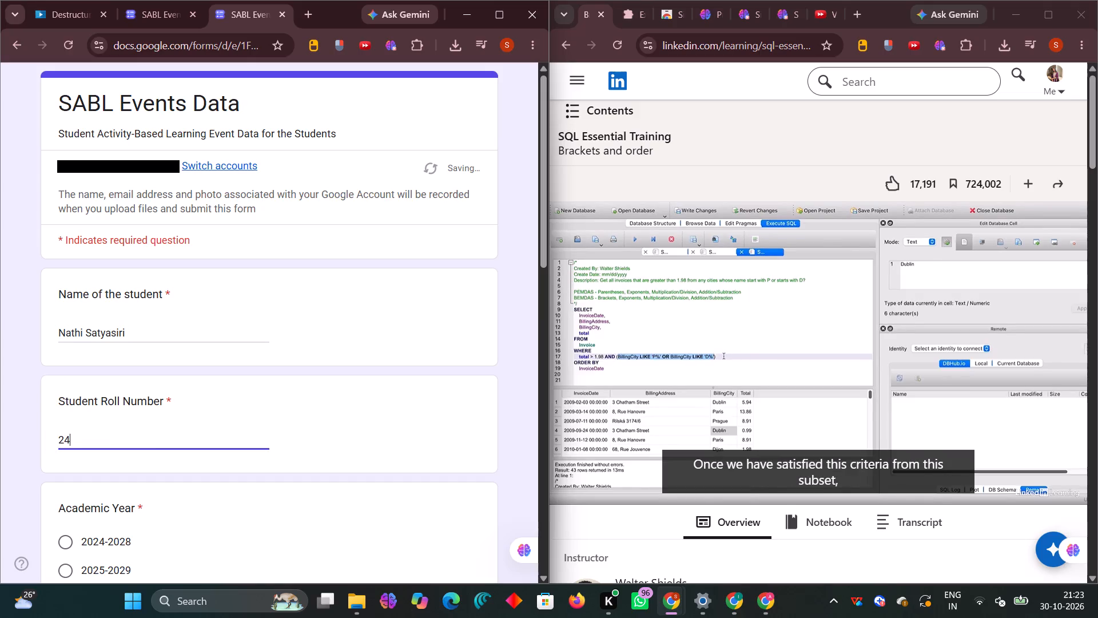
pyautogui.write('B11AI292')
# Choose 2024-2028 as the academic year.
pyautogui.scroll(-3, 70, 440)
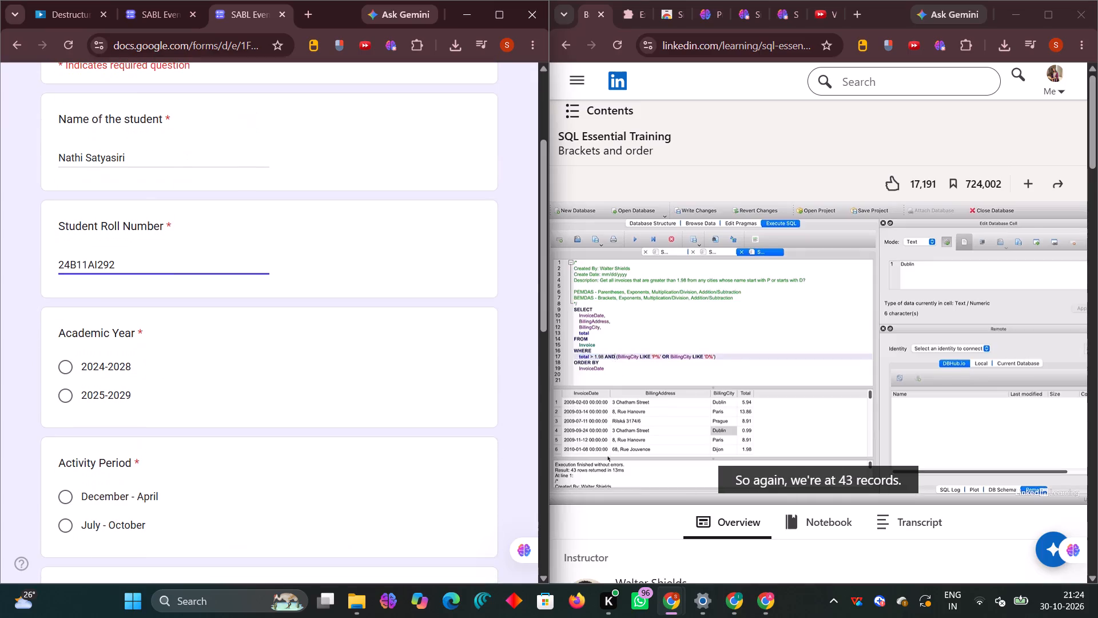
pyautogui.click(66, 370)
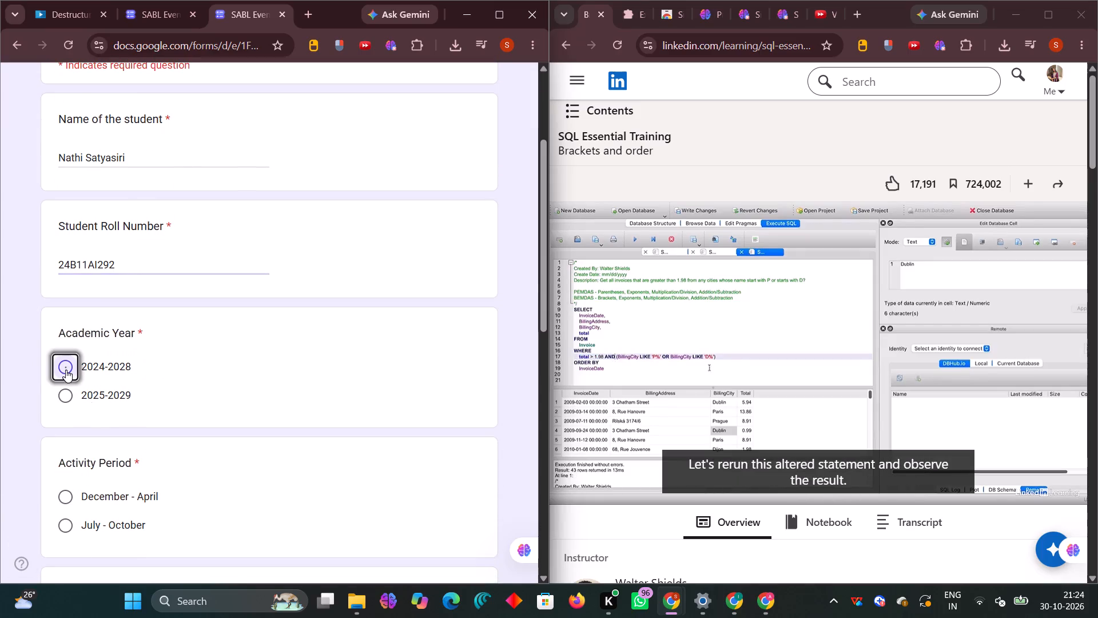
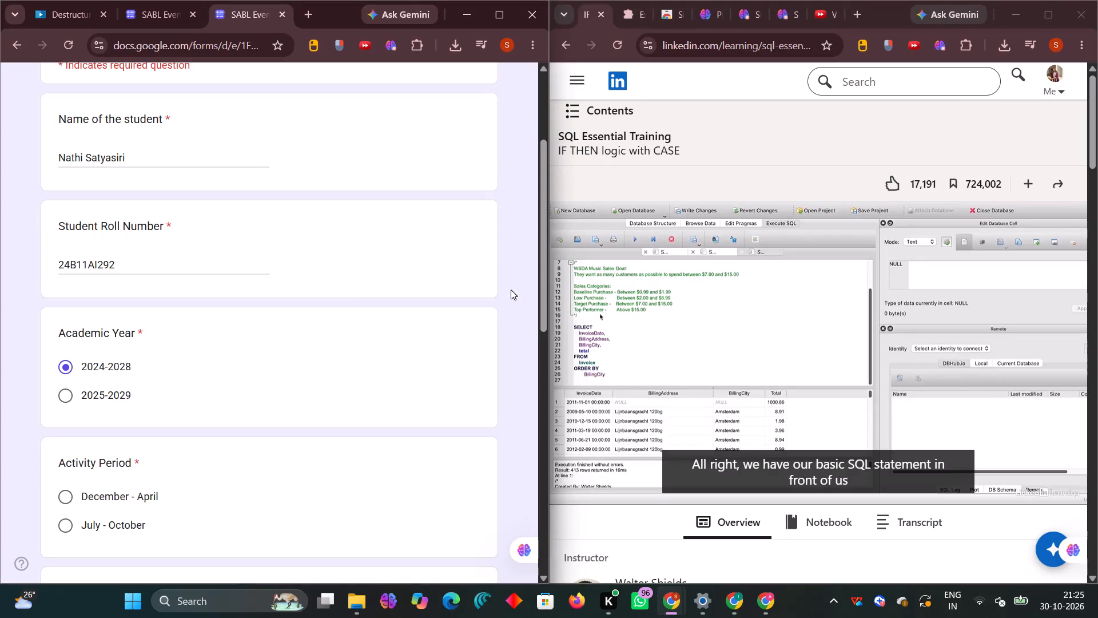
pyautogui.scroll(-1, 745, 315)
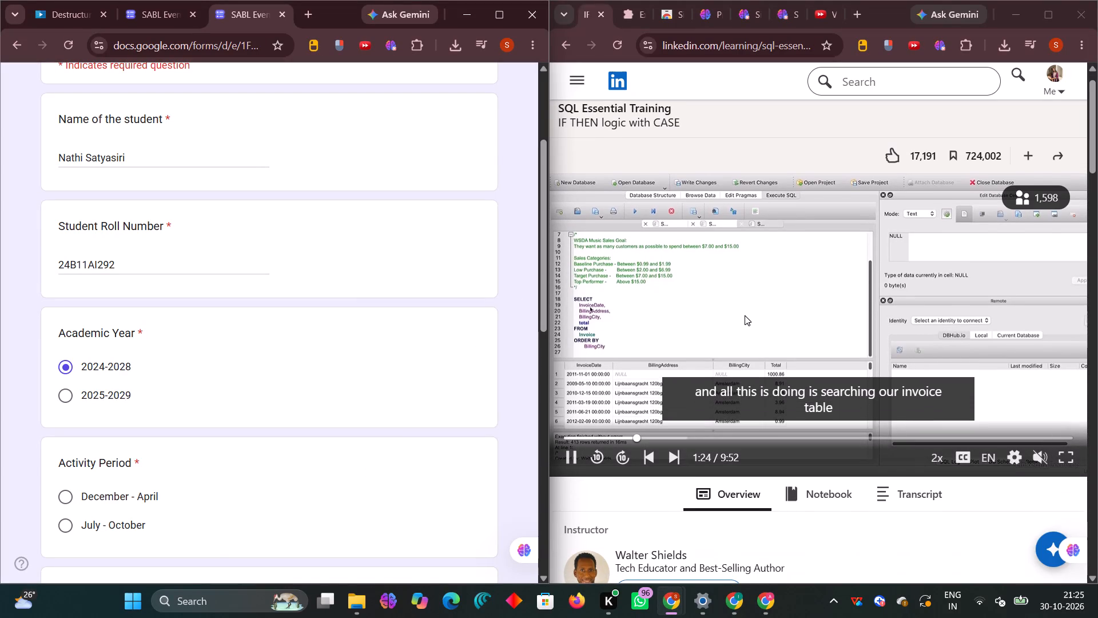
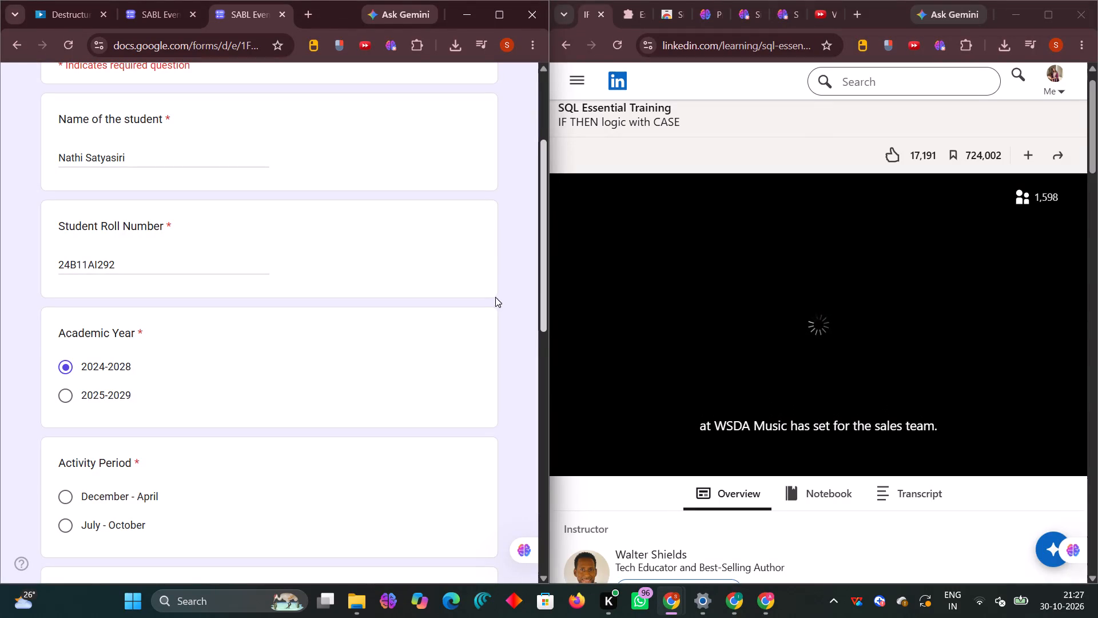
# Set the activity period to December - April and enter DSA FOR DEEPTECH as the event name.
pyautogui.scroll(-1, 348, 362)
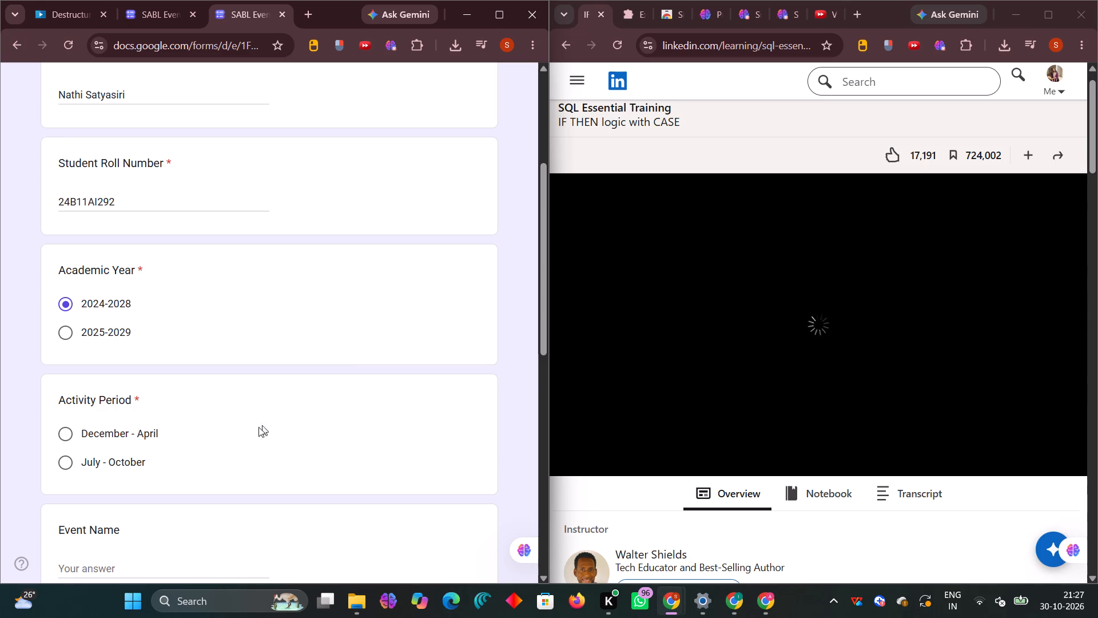
pyautogui.click(89, 432)
pyautogui.scroll(-1, 89, 432)
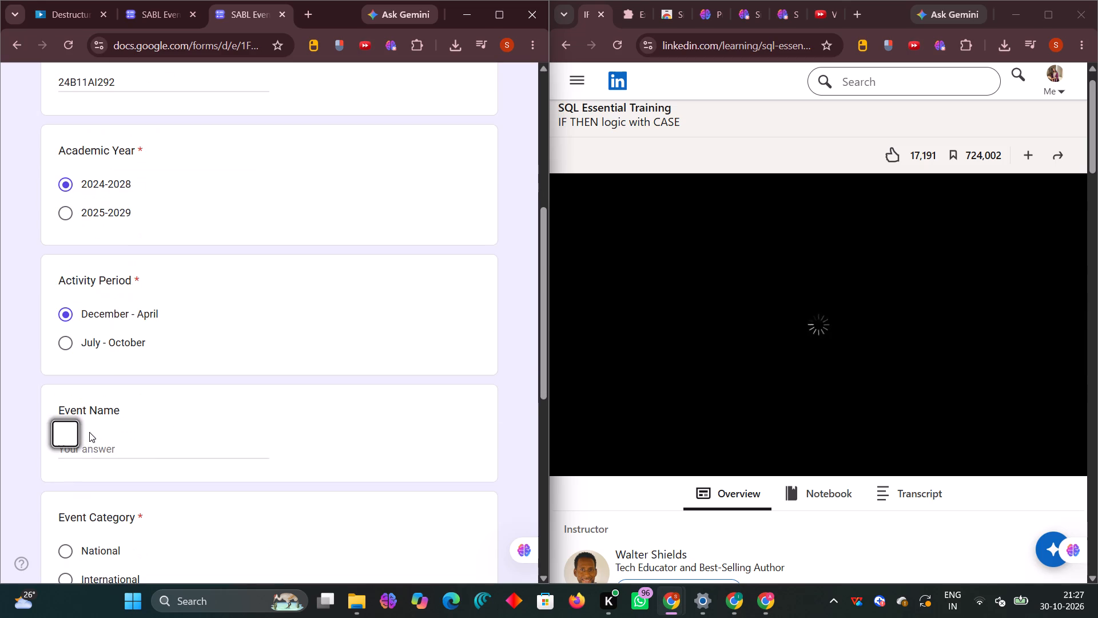
pyautogui.click(85, 453)
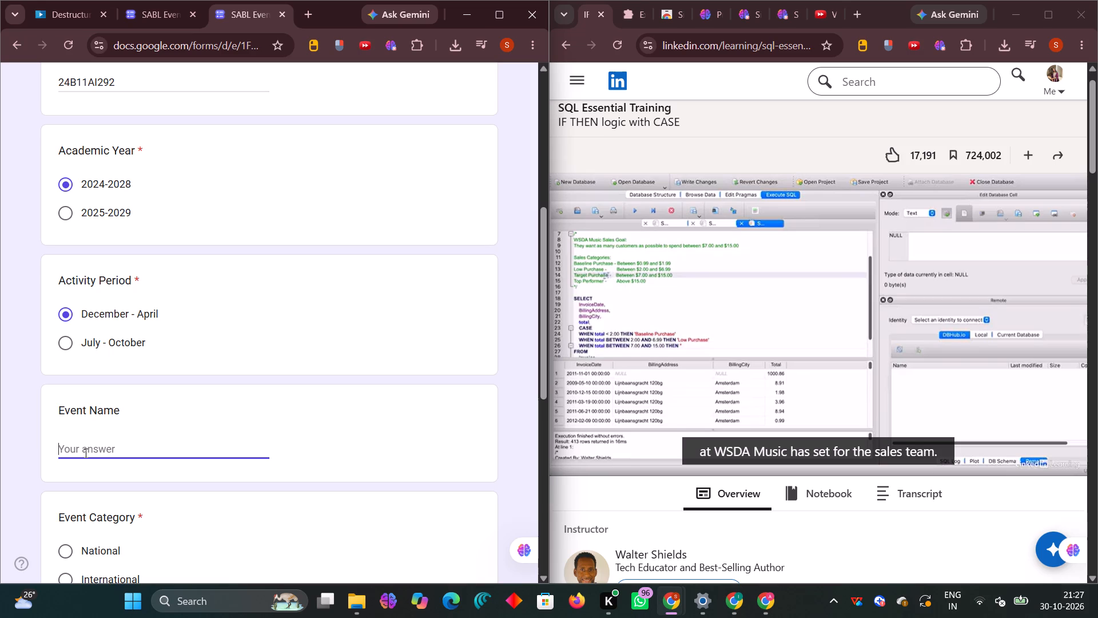
pyautogui.write('DSA')
pyautogui.press('space')
pyautogui.write('FOR')
pyautogui.press('space')
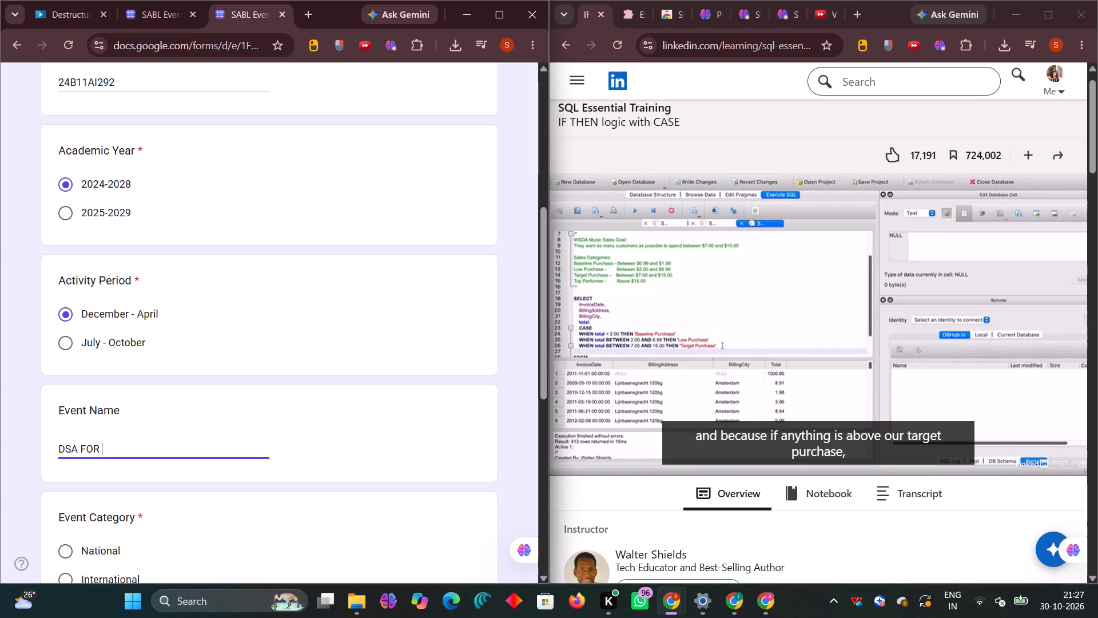
pyautogui.write('DEE')
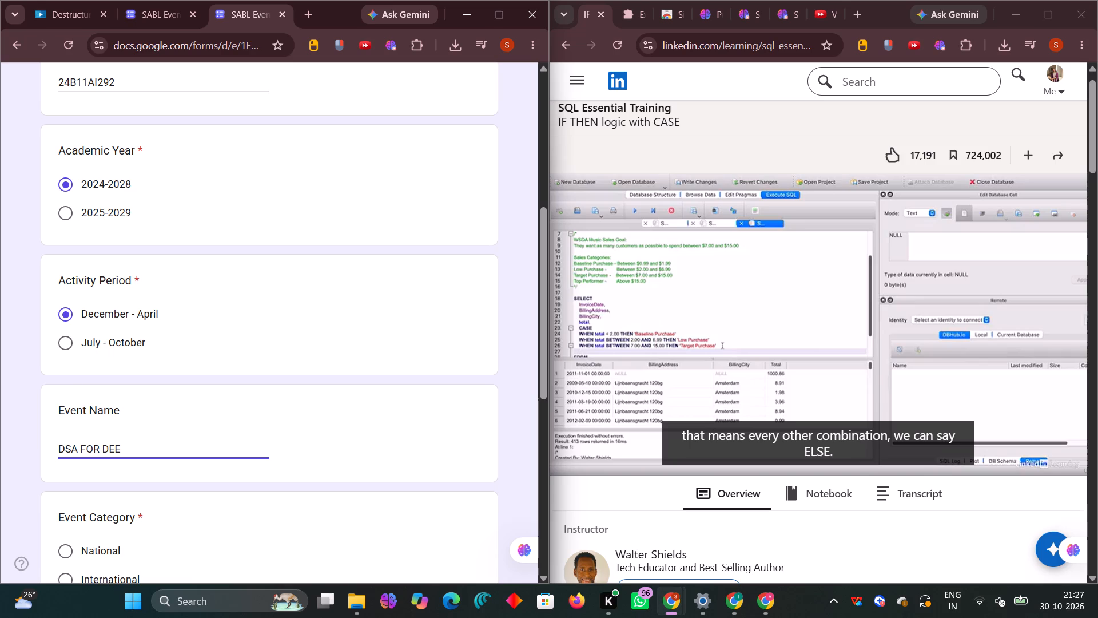
pyautogui.write('PTECH')
# Set the event category to University and the certificate type to Participation Certificate.
pyautogui.scroll(-2, 85, 453)
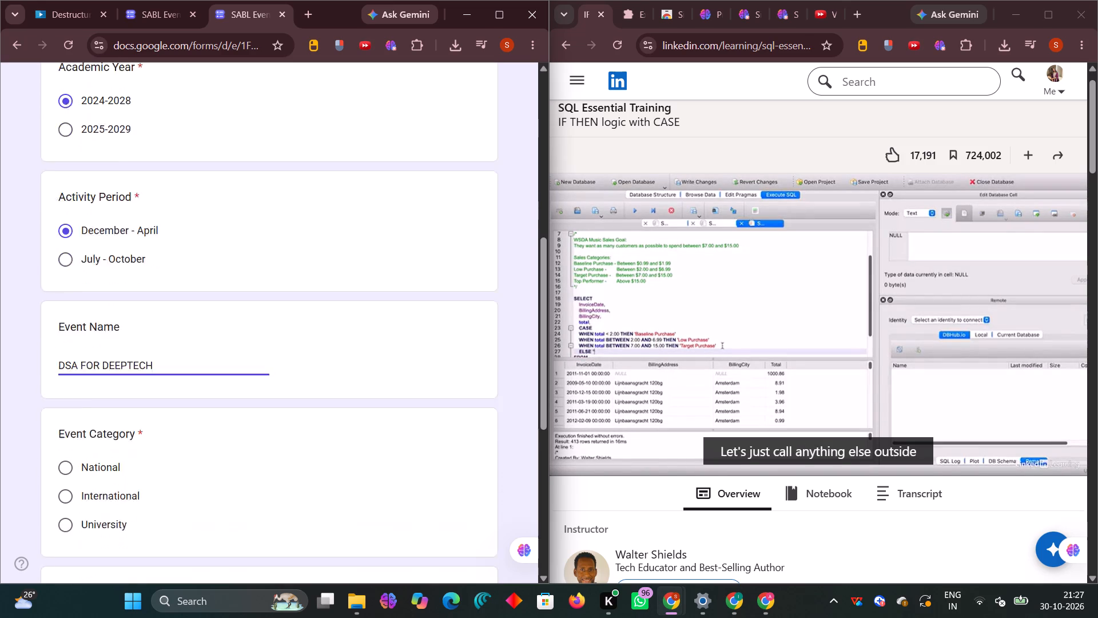
pyautogui.scroll(-2, 85, 453)
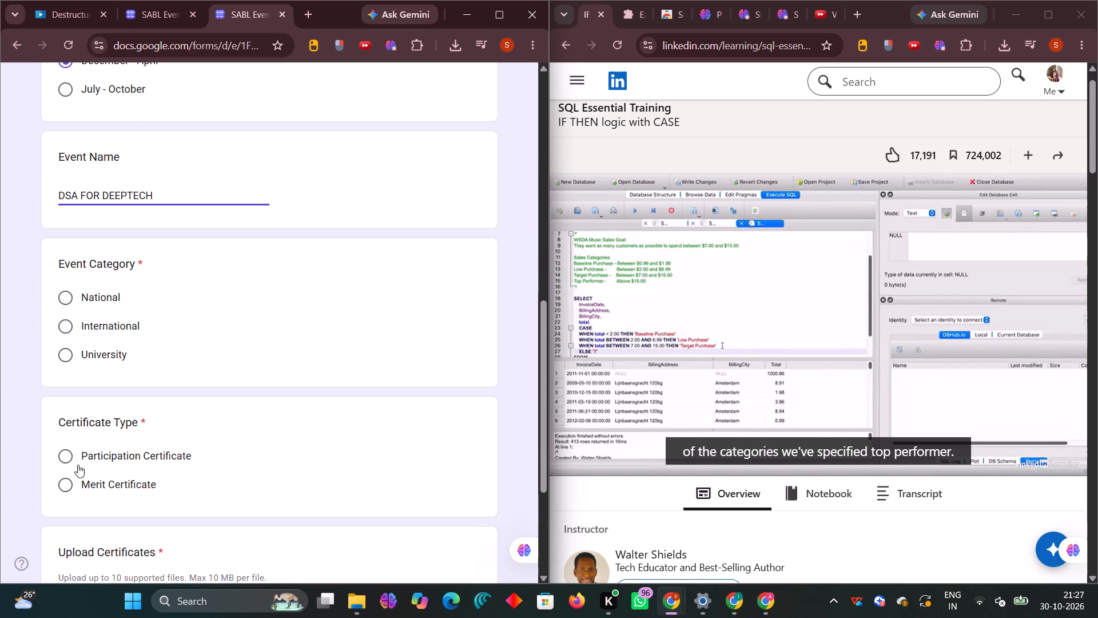
pyautogui.click(62, 299)
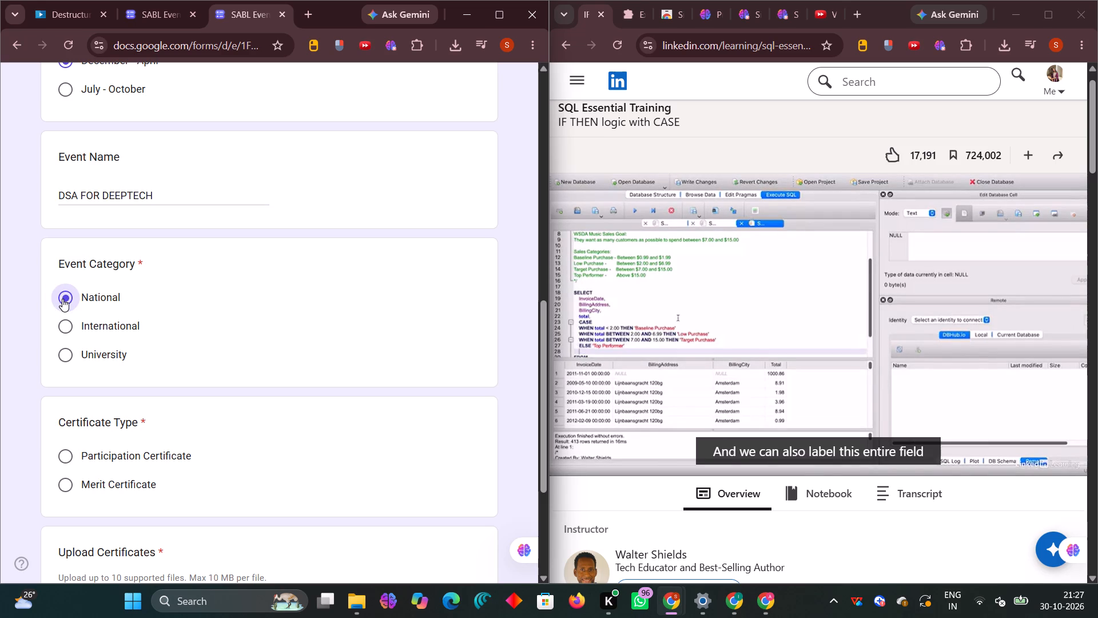
pyautogui.click(70, 356)
pyautogui.scroll(-2, 70, 356)
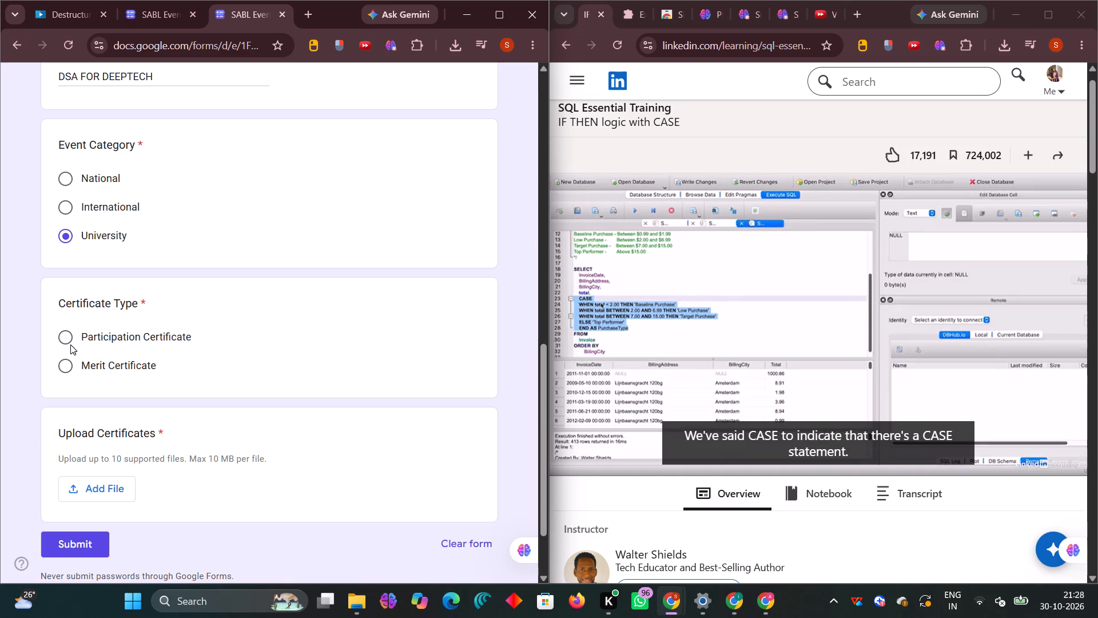
pyautogui.click(67, 340)
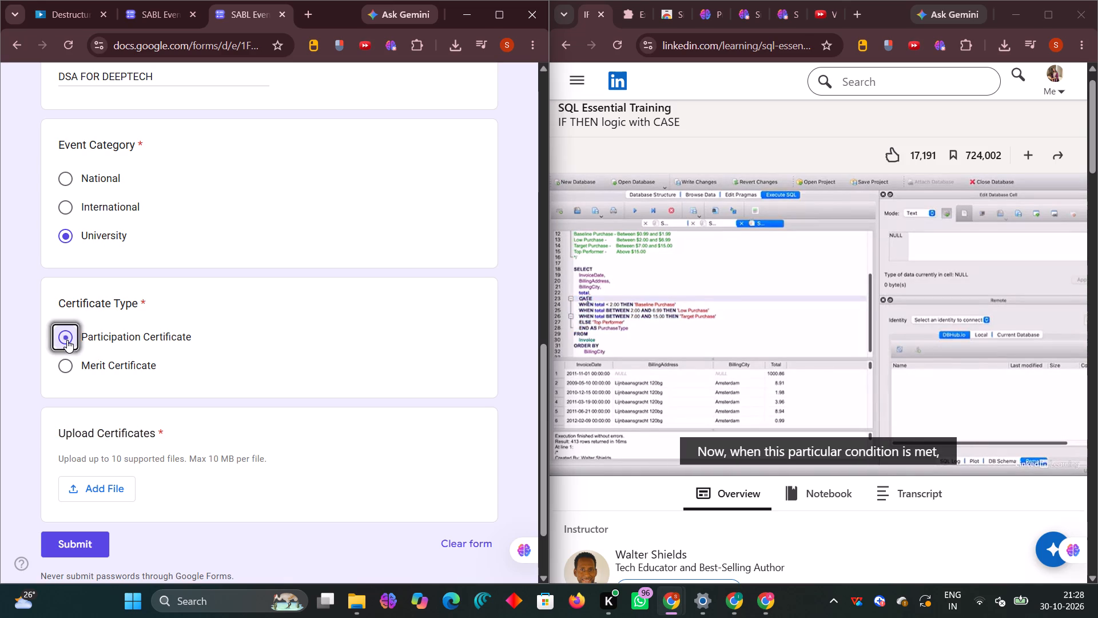
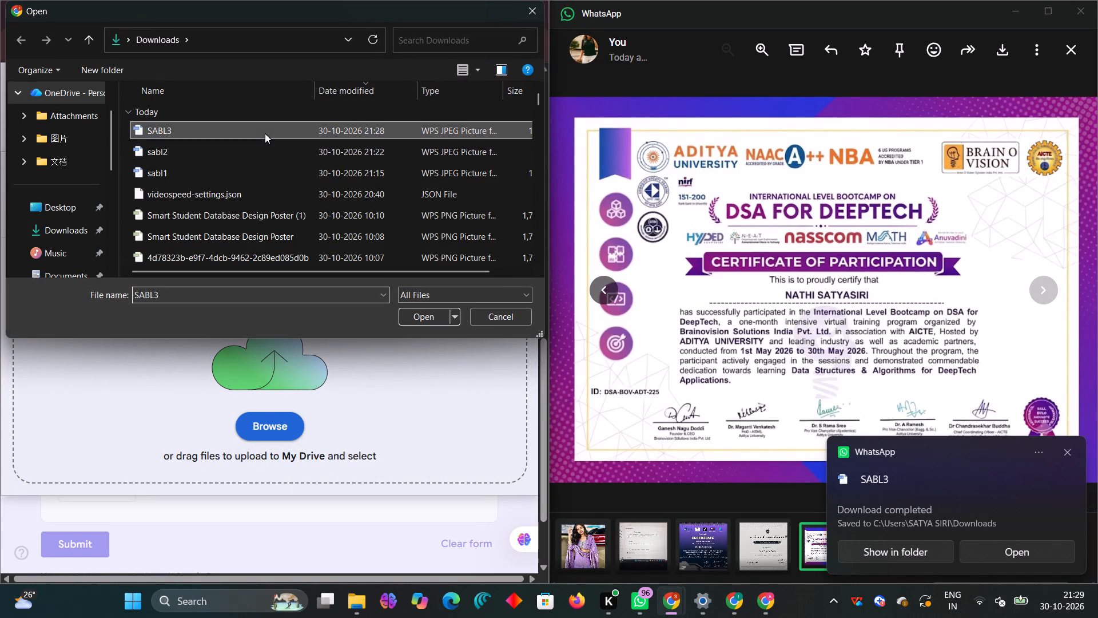
pyautogui.click(411, 322)
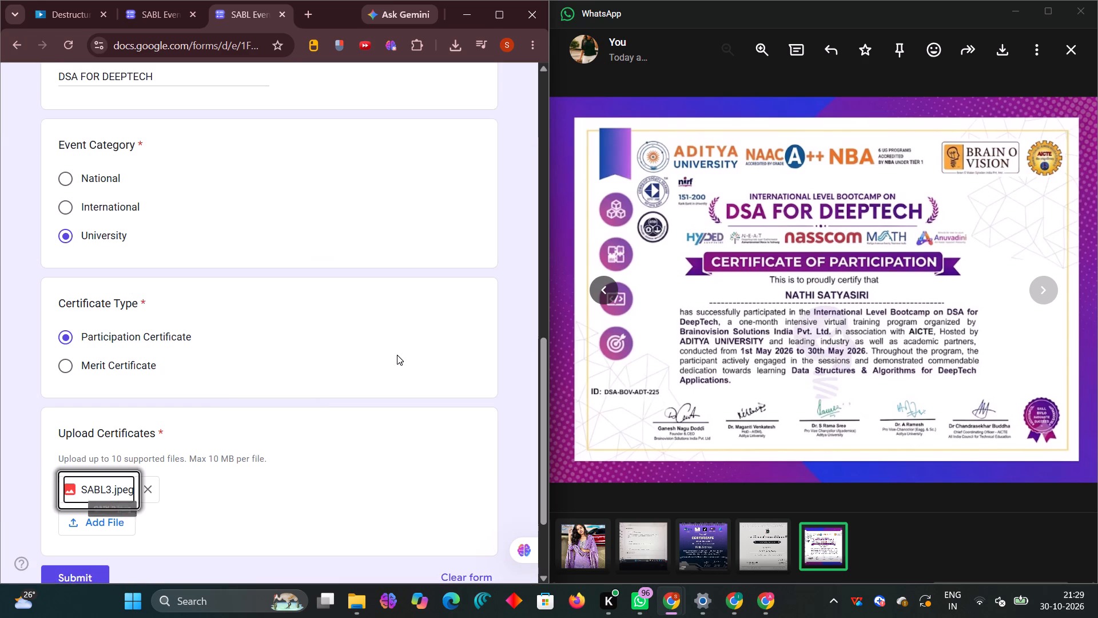
pyautogui.scroll(-3, 343, 421)
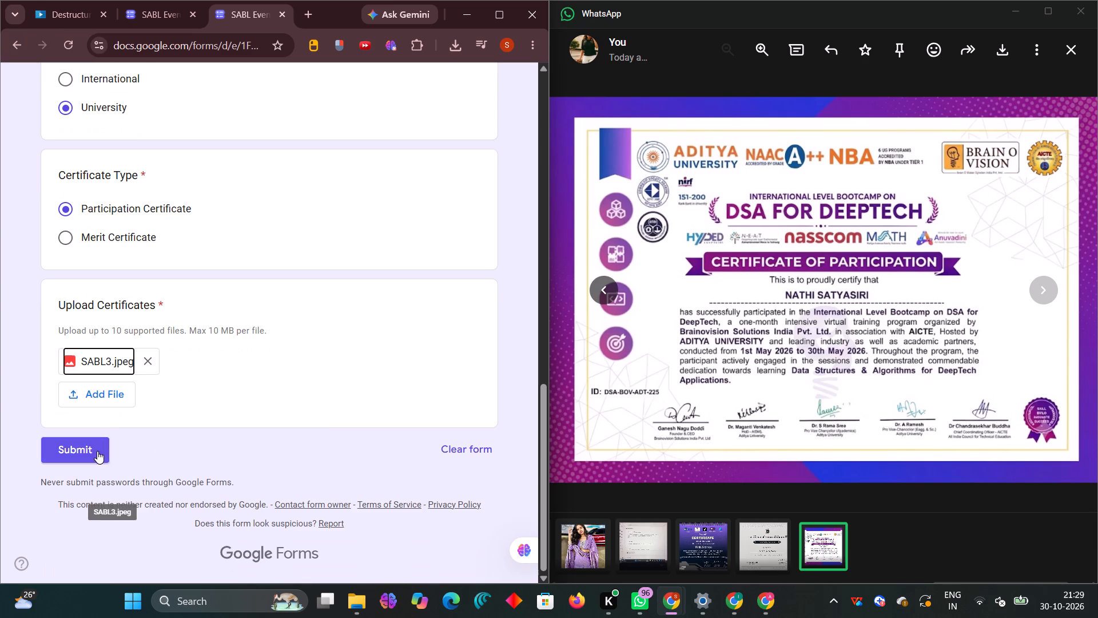
# Submit the completed SABL Events Data response for DSA FOR DEEPTECH.
pyautogui.click(97, 451)
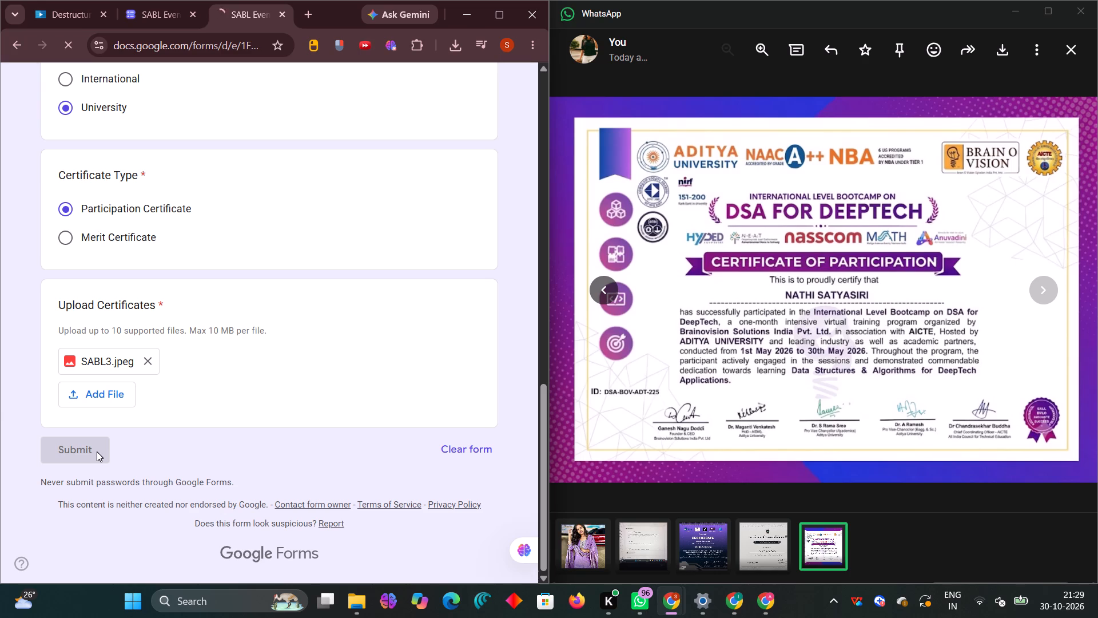
pyautogui.scroll(4, 161, 376)
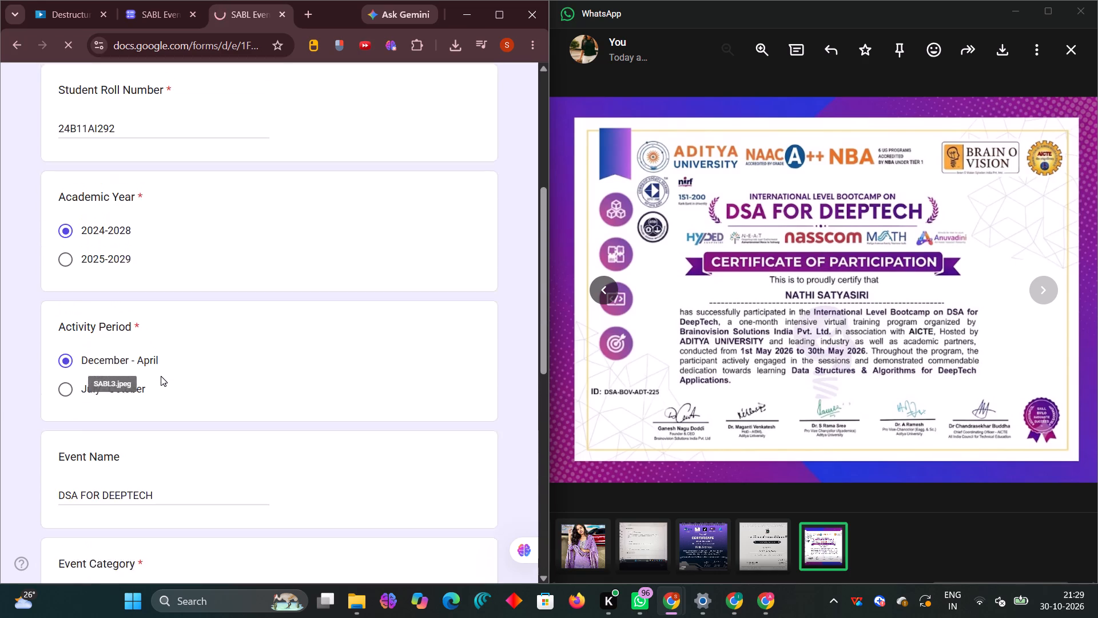
pyautogui.scroll(-7, 161, 376)
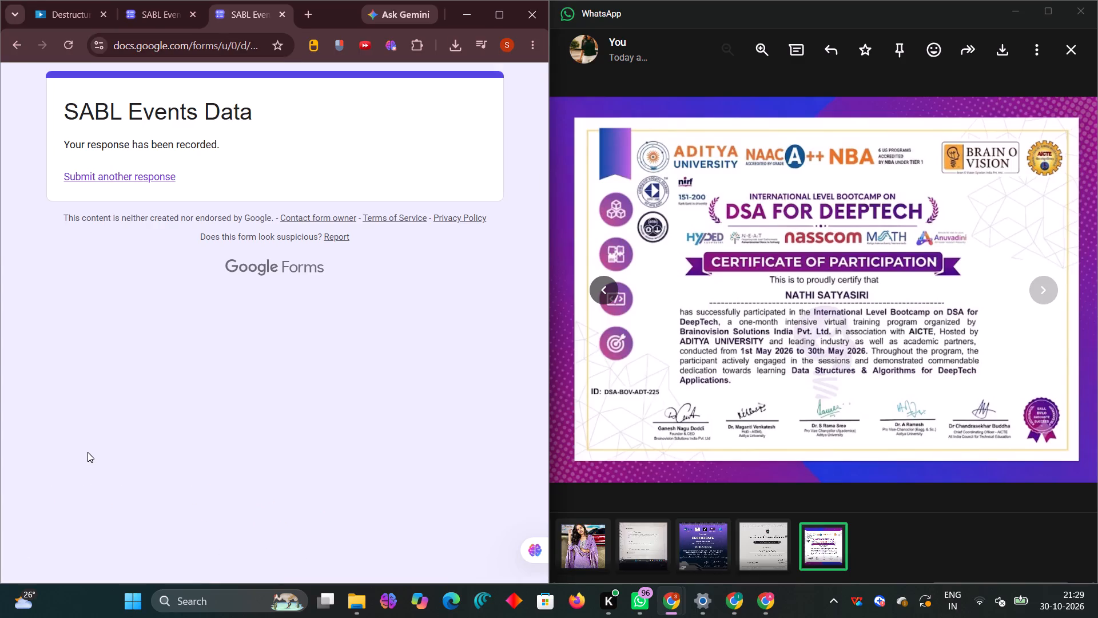
# Start another SABL Events Data response and enter the student's name and roll number.
pyautogui.click(156, 181)
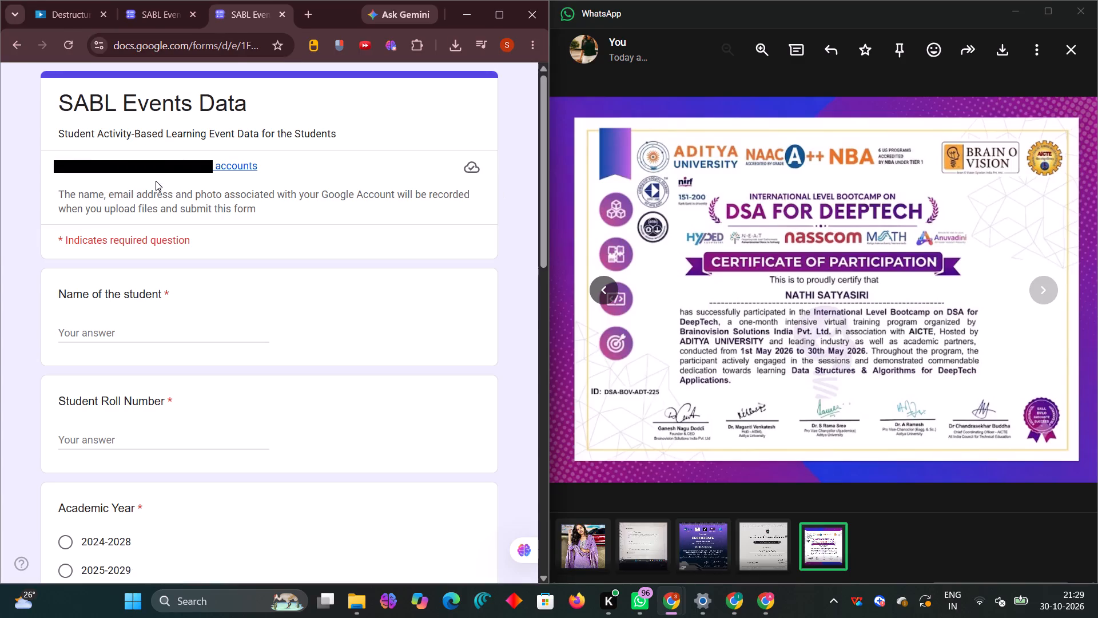
pyautogui.click(134, 332)
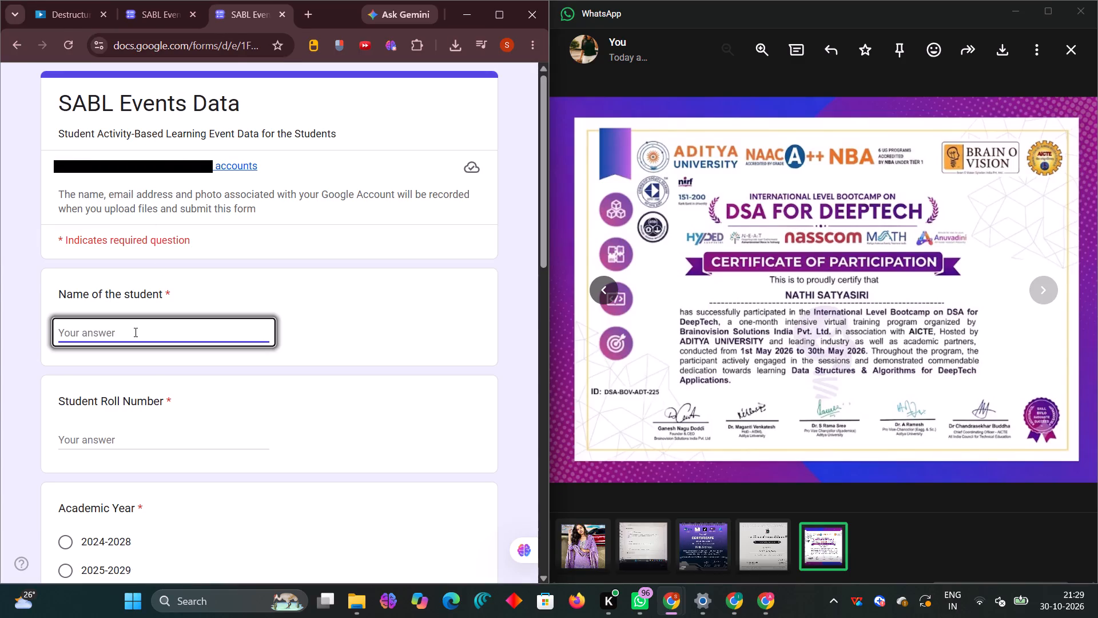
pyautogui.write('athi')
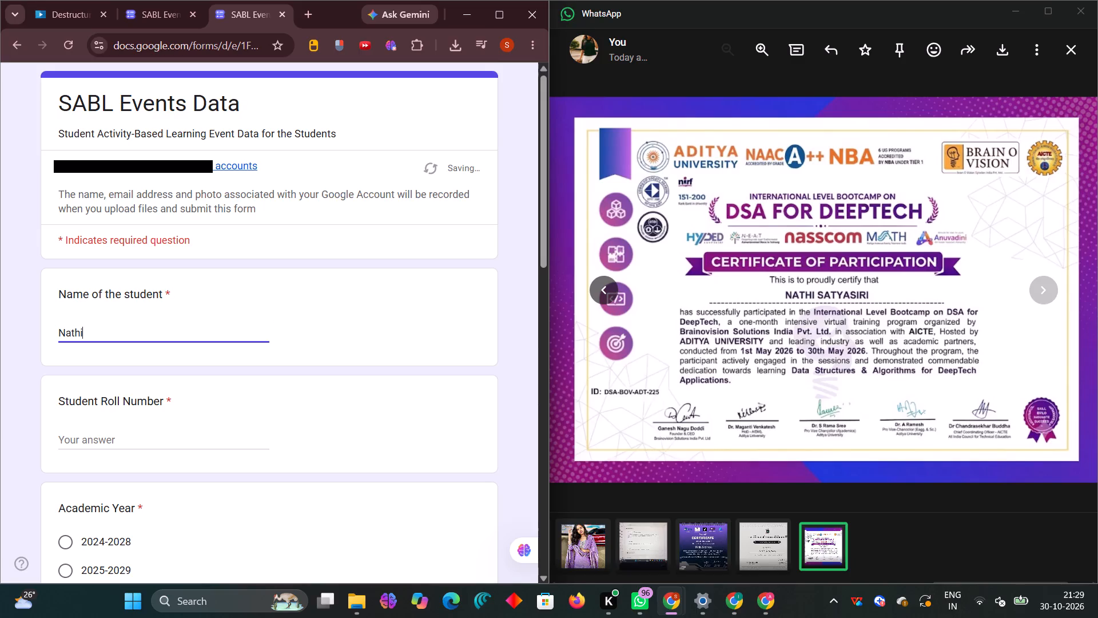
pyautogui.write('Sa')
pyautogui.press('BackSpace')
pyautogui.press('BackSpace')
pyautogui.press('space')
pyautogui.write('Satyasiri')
pyautogui.click(98, 438)
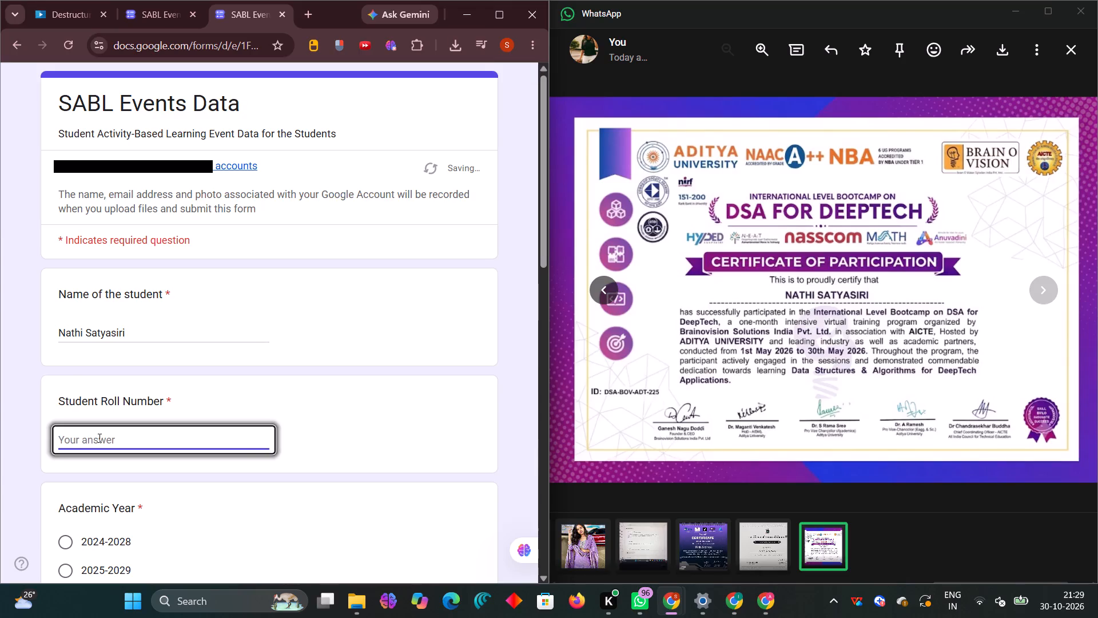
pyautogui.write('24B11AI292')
pyautogui.scroll(-2, 102, 431)
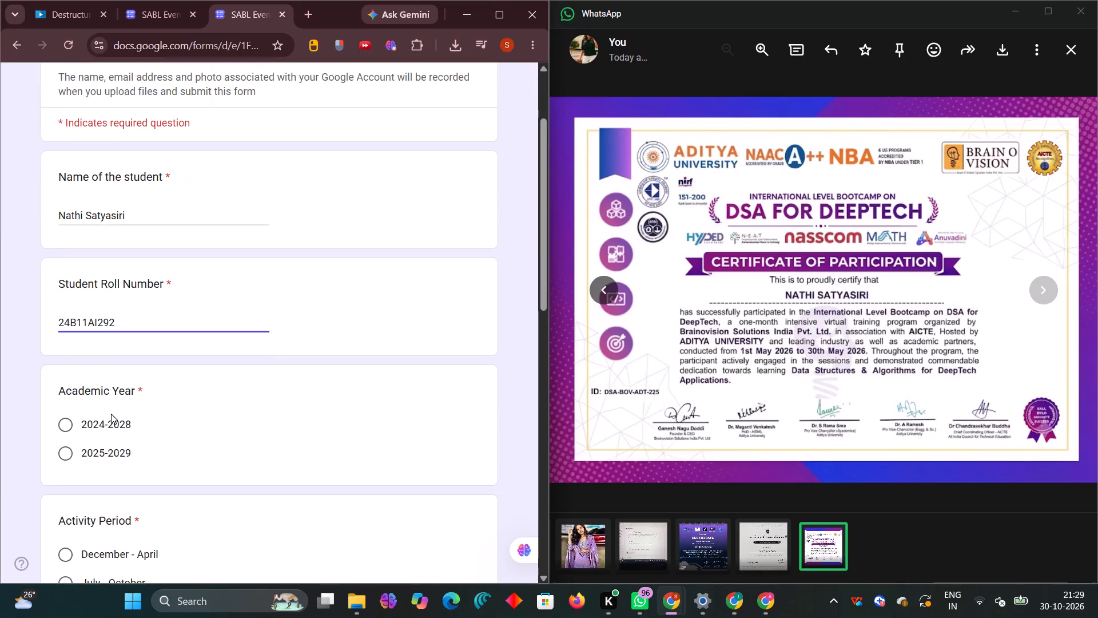
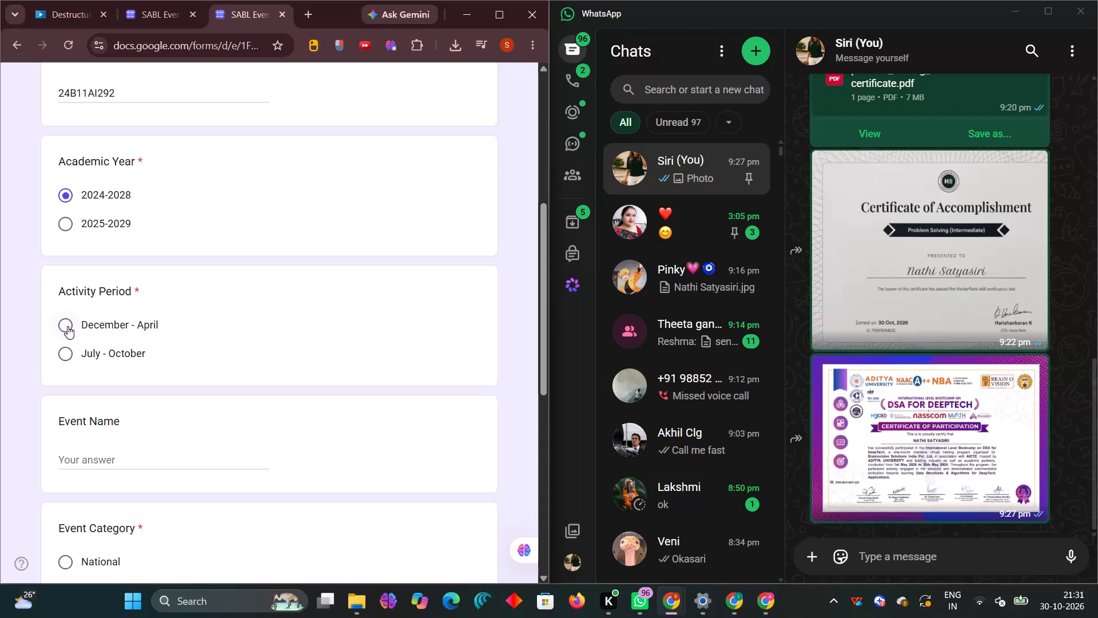
# Set the activity period to July - October and enter UNSTOP as the event name.
pyautogui.click(67, 326)
pyautogui.click(65, 356)
pyautogui.click(130, 464)
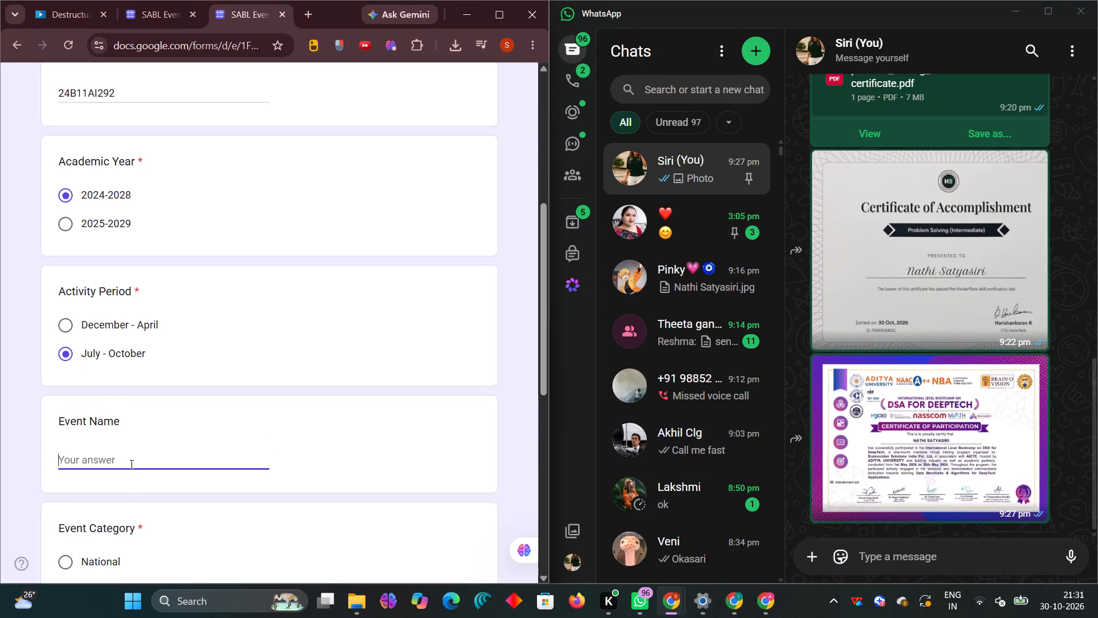
pyautogui.write('UNSTOP')
# Set the event category to International and the certificate type to Participation Certificate.
pyautogui.scroll(-1, 130, 464)
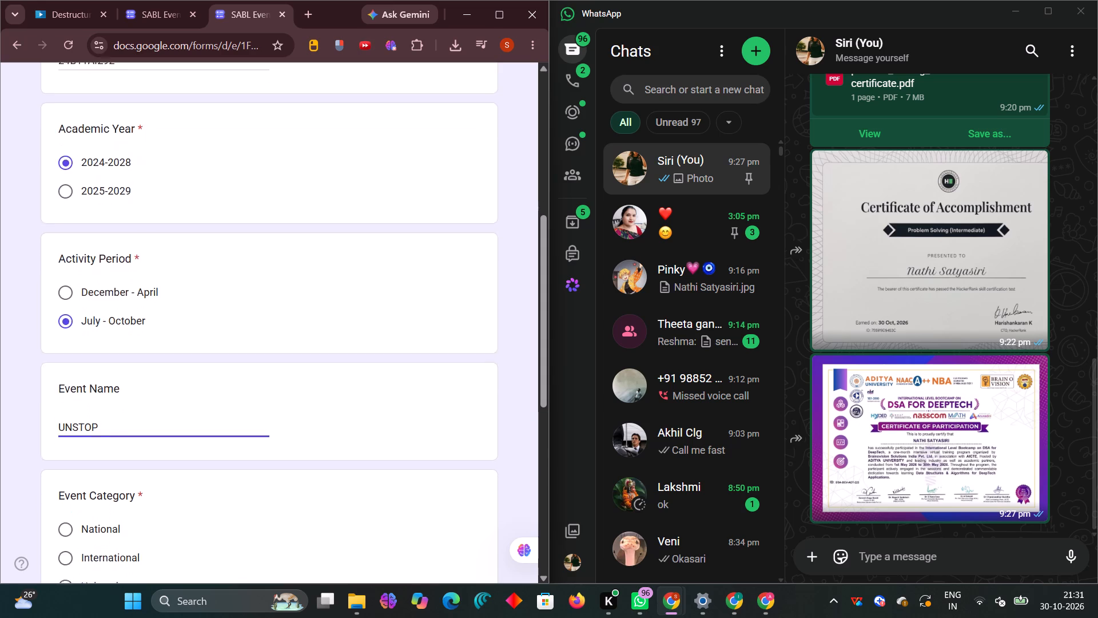
pyautogui.scroll(-2, 130, 464)
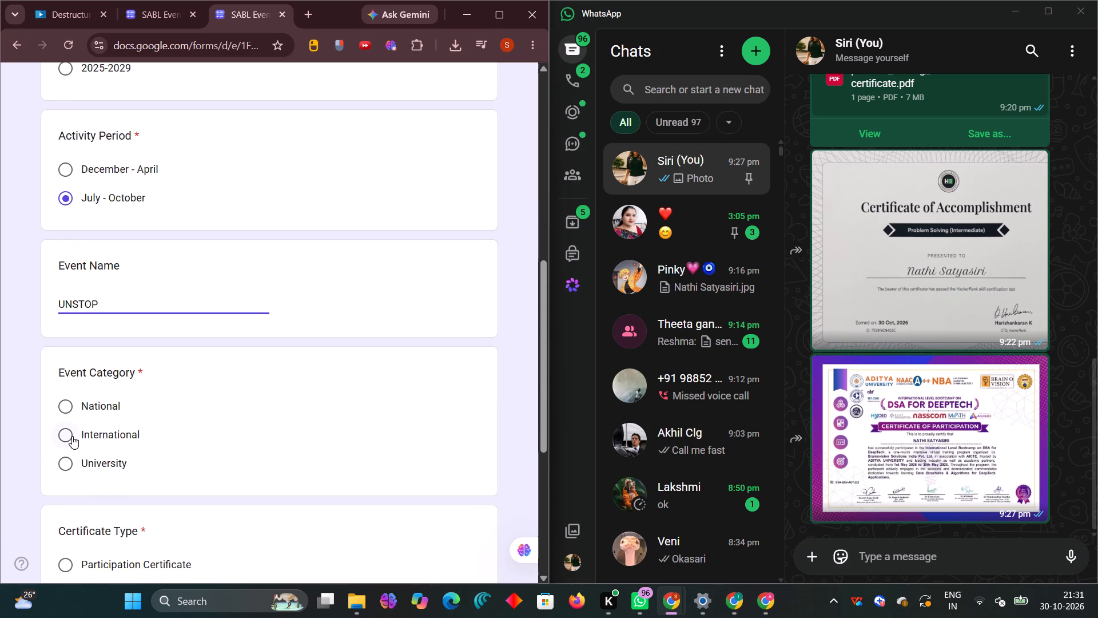
pyautogui.click(72, 436)
pyautogui.scroll(-2, 72, 436)
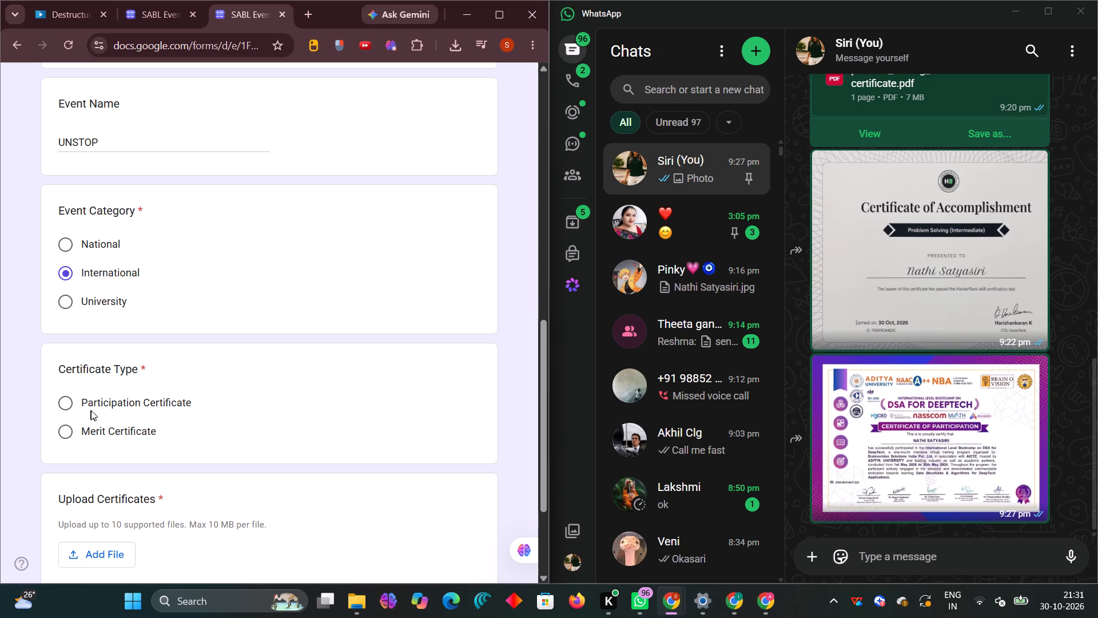
pyautogui.click(66, 401)
pyautogui.scroll(-2, 66, 401)
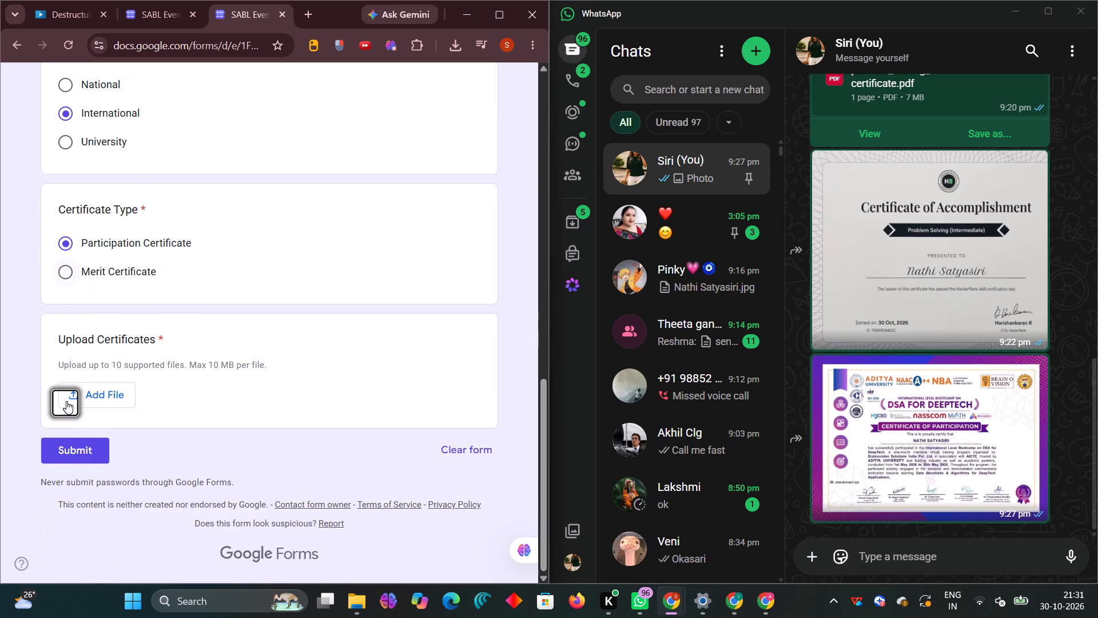
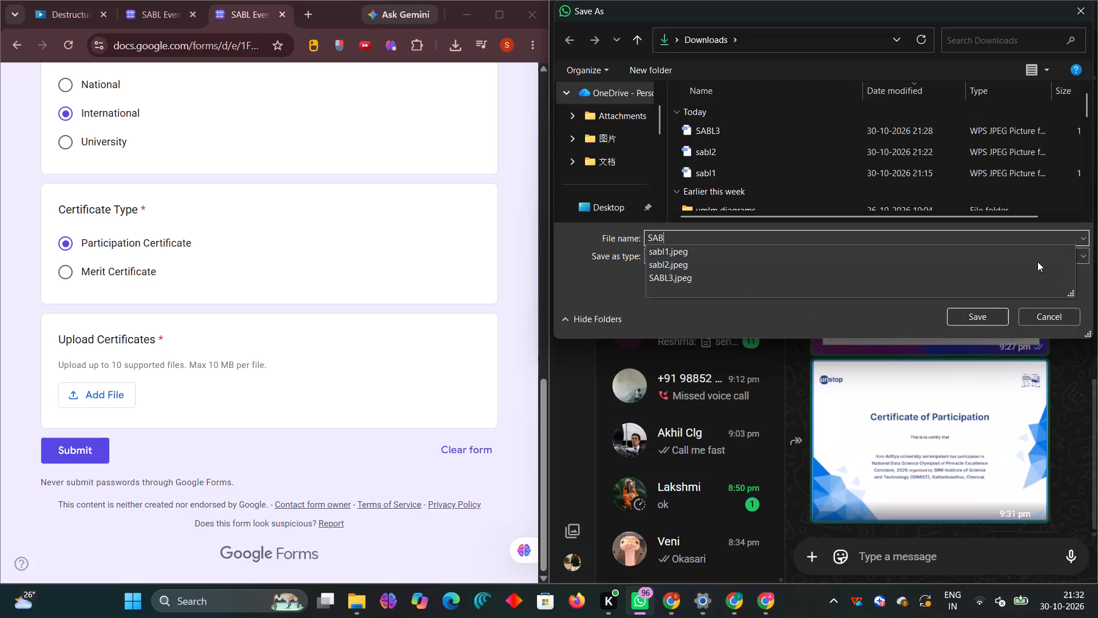
# Save the UNSTOP participation certificate image to the Downloads folder as SABL4.
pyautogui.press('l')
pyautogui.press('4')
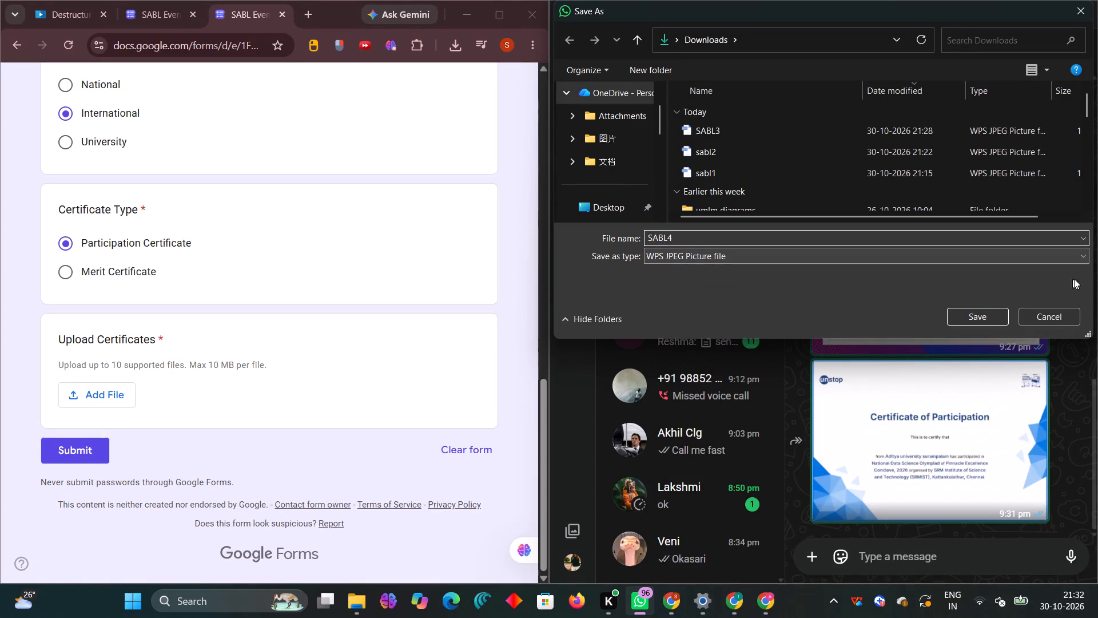
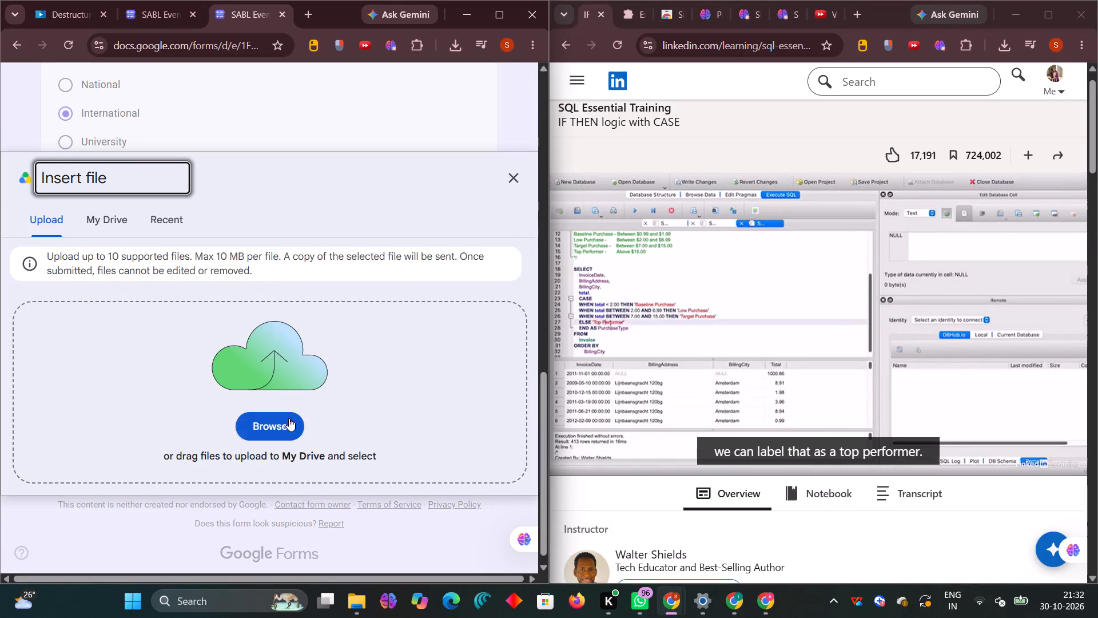
# Upload the SABL4 image from the Downloads folder as the certificate file for the UNSTOP response.
pyautogui.click(278, 426)
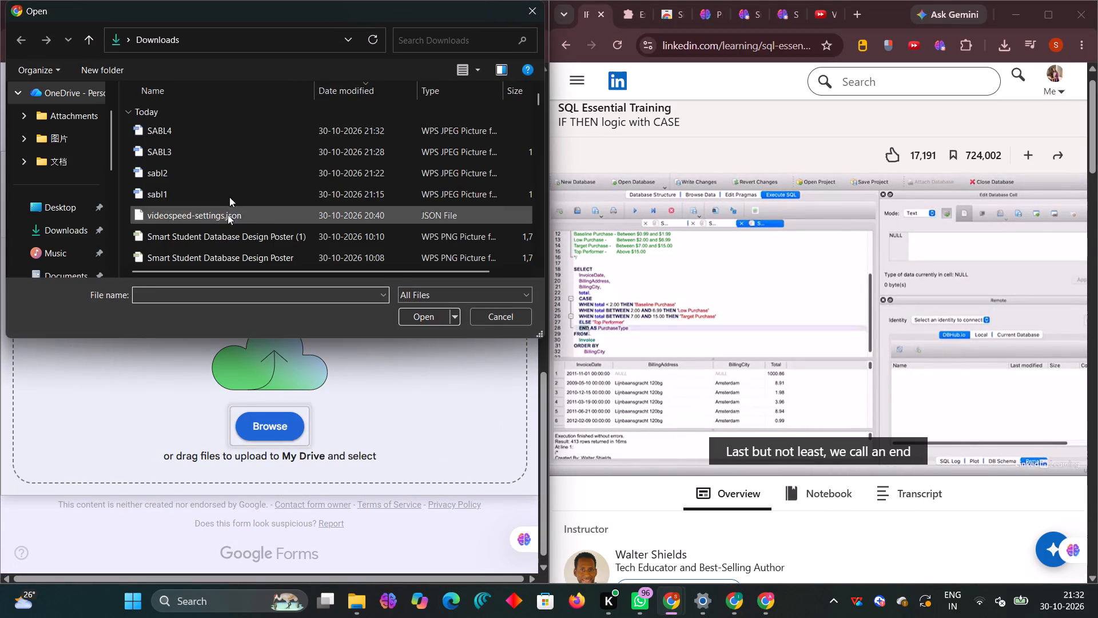
pyautogui.click(233, 124)
pyautogui.click(415, 315)
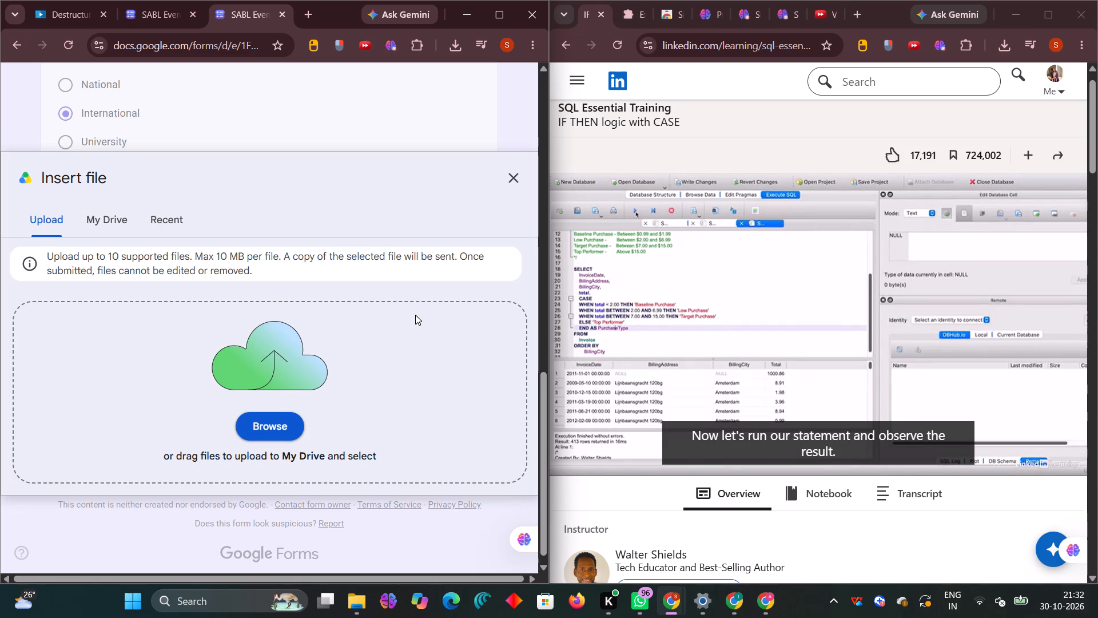
pyautogui.click(273, 430)
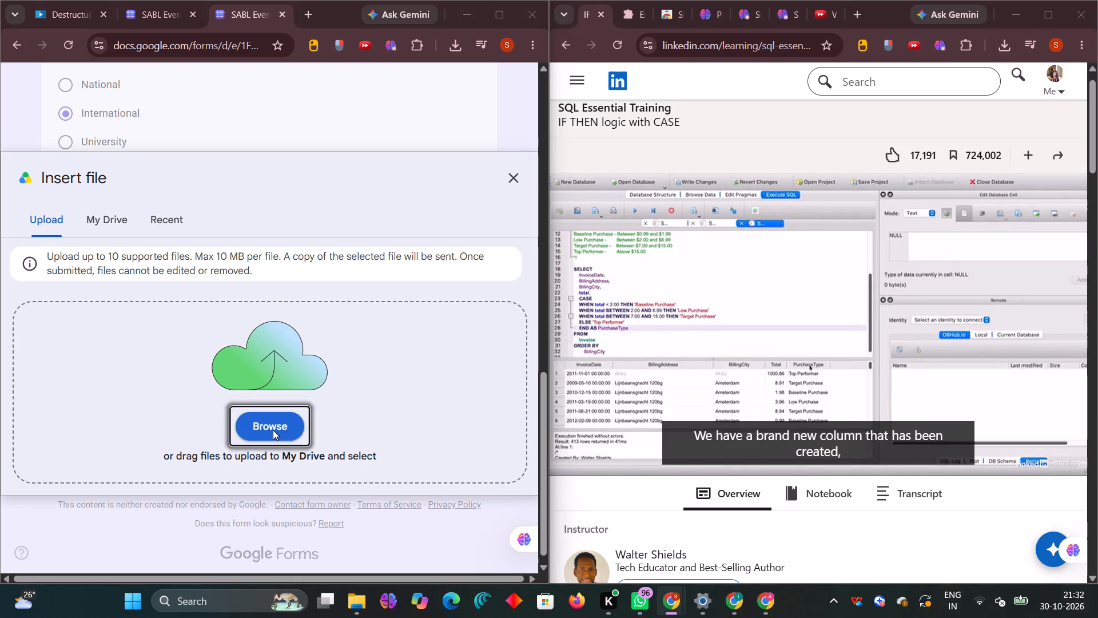
# Upload the SABL4 image from the Downloads folder as the certificate file for the UNSTOP response.
pyautogui.click(208, 129)
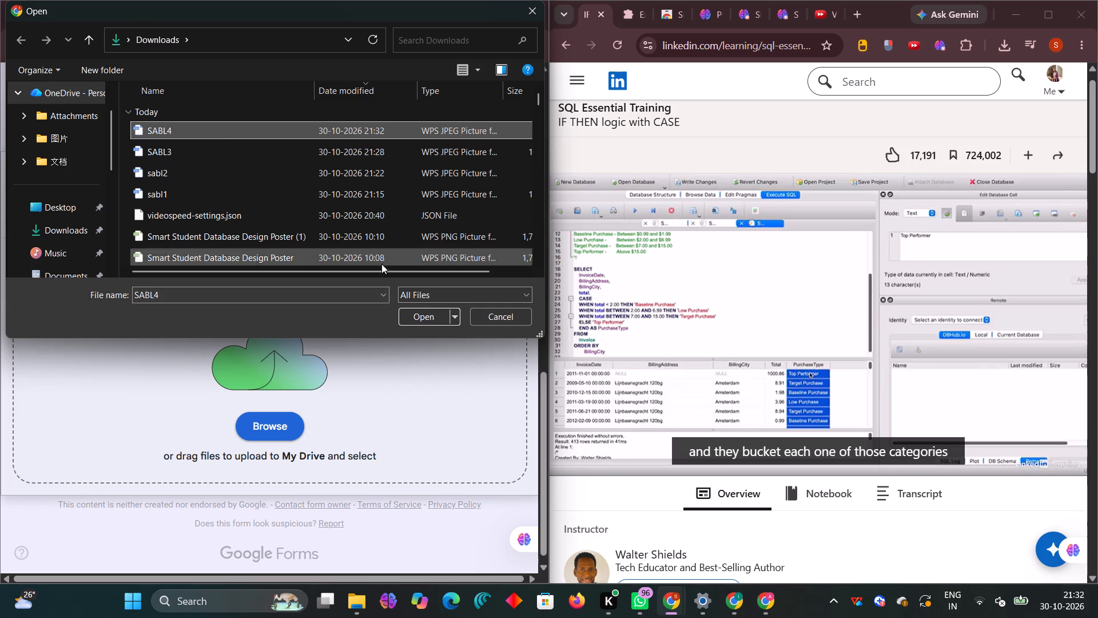
pyautogui.click(422, 315)
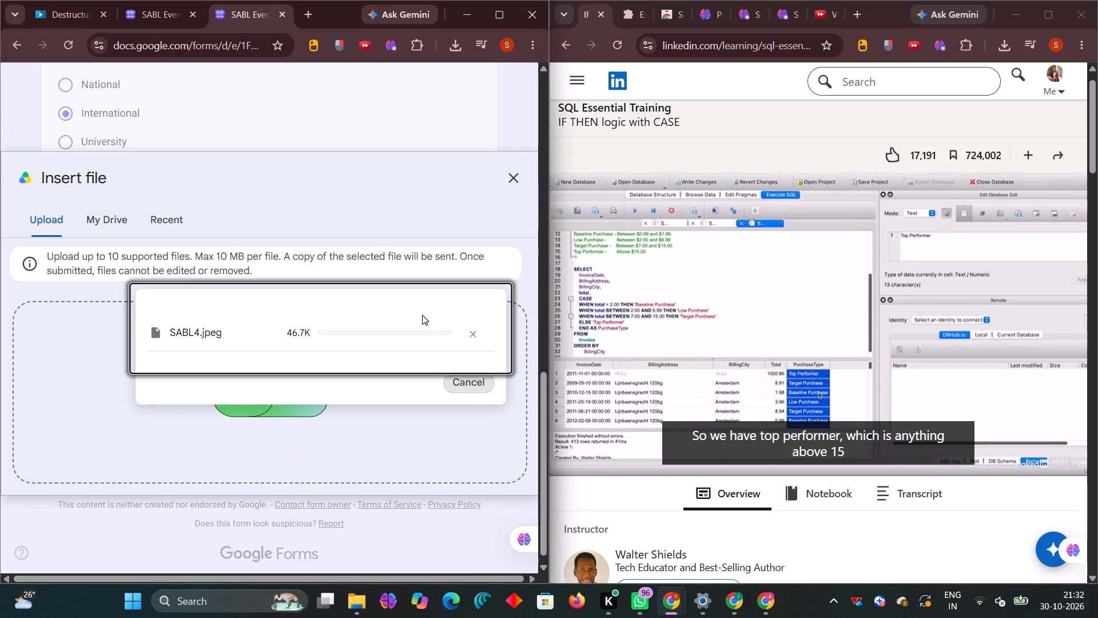
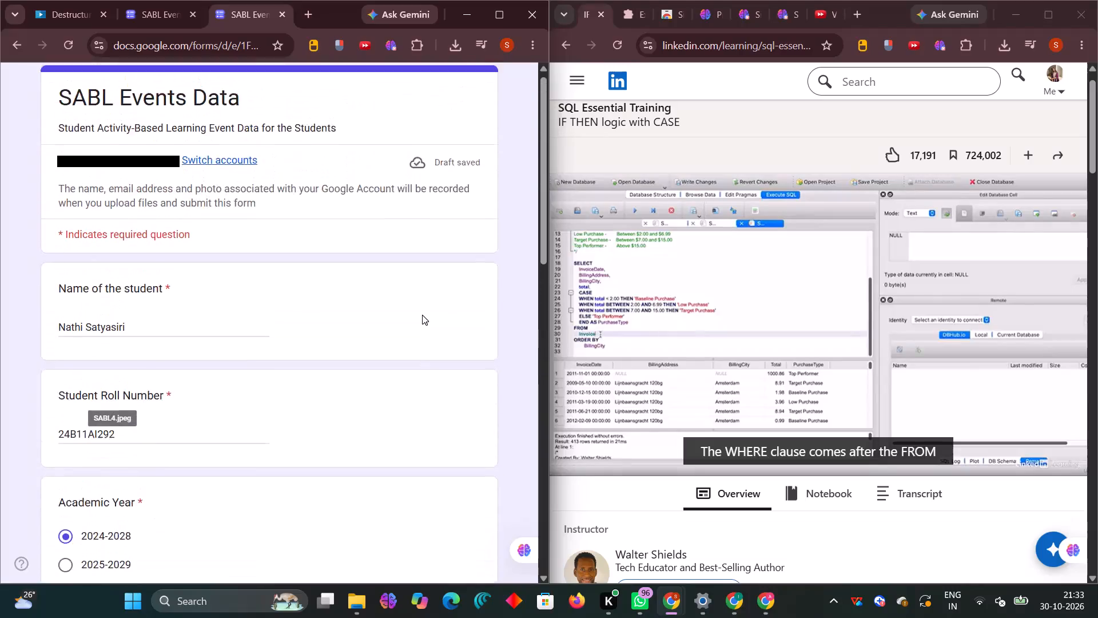
# Submit the completed SABL Events Data response with the SABL4.jpeg certificate attached.
pyautogui.scroll(-6, 422, 315)
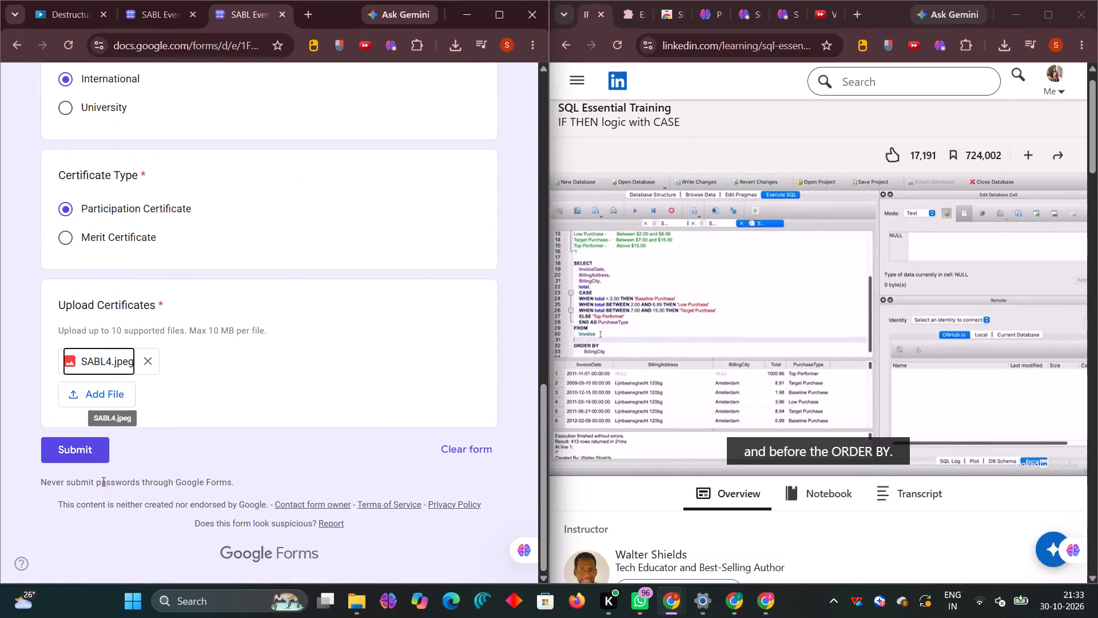
pyautogui.click(91, 457)
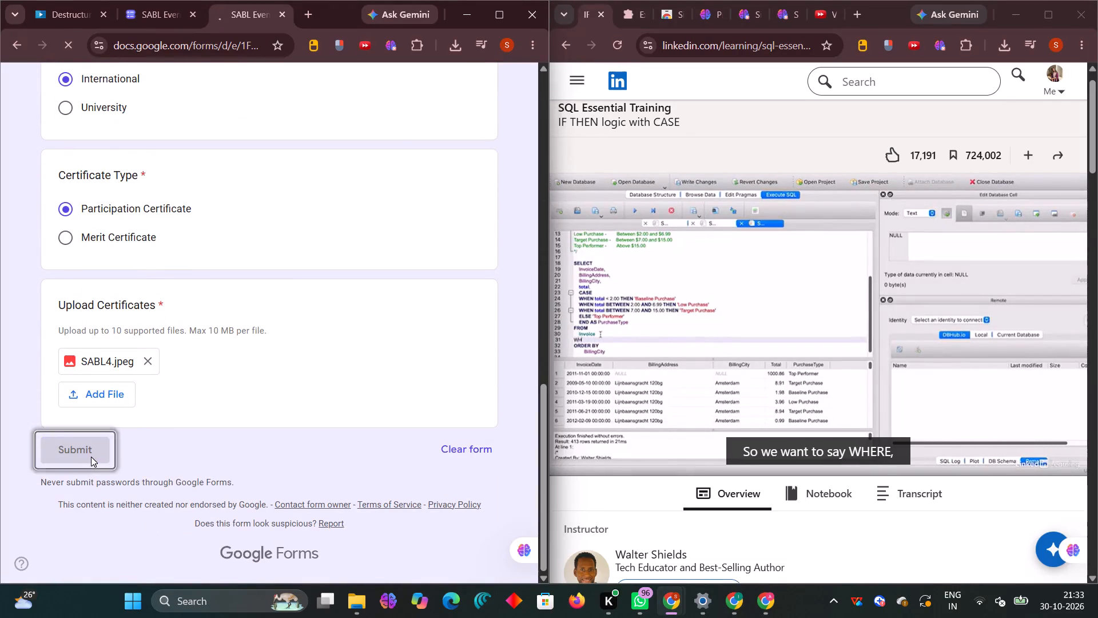
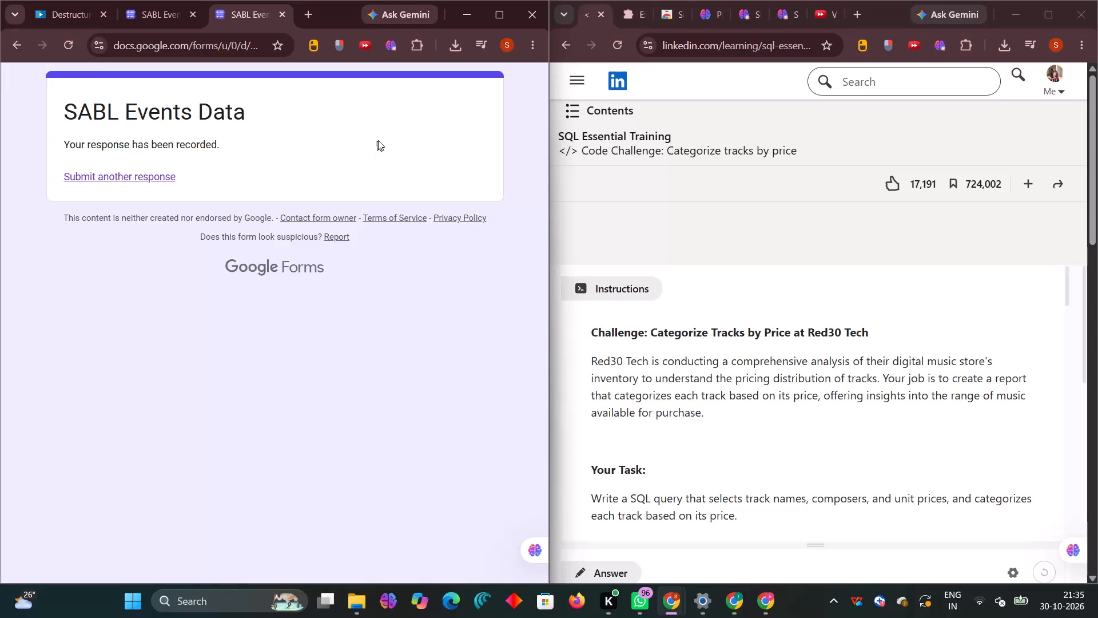
# Switch to the other open SABL Events Data form and review which of its questions still need answers.
pyautogui.scroll(2, 380, 140)
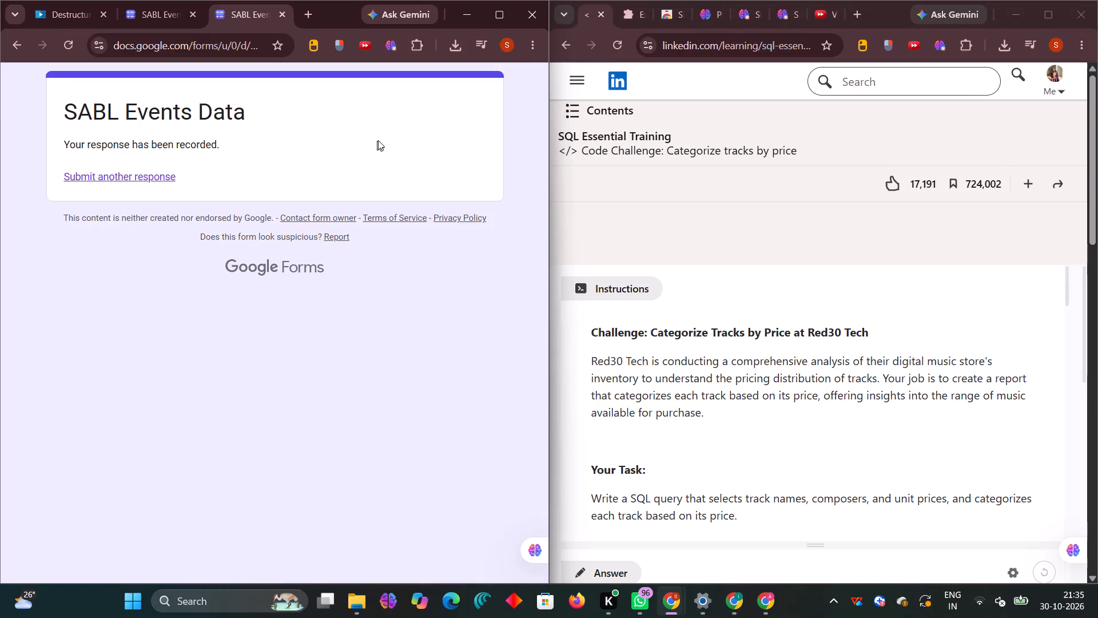
pyautogui.click(155, 8)
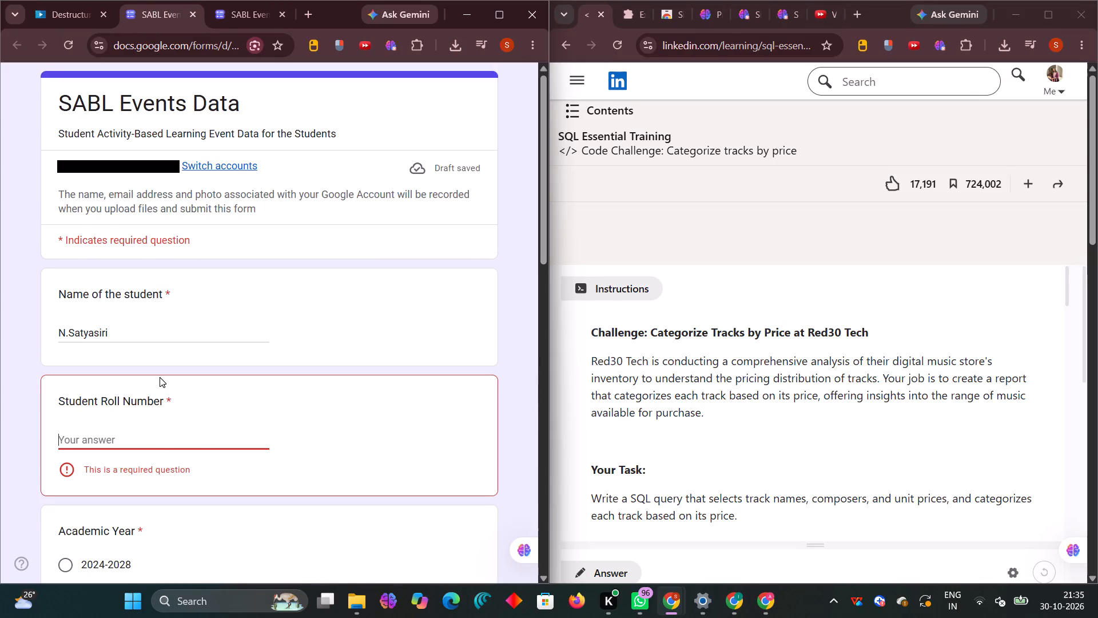
pyautogui.scroll(-1, 160, 377)
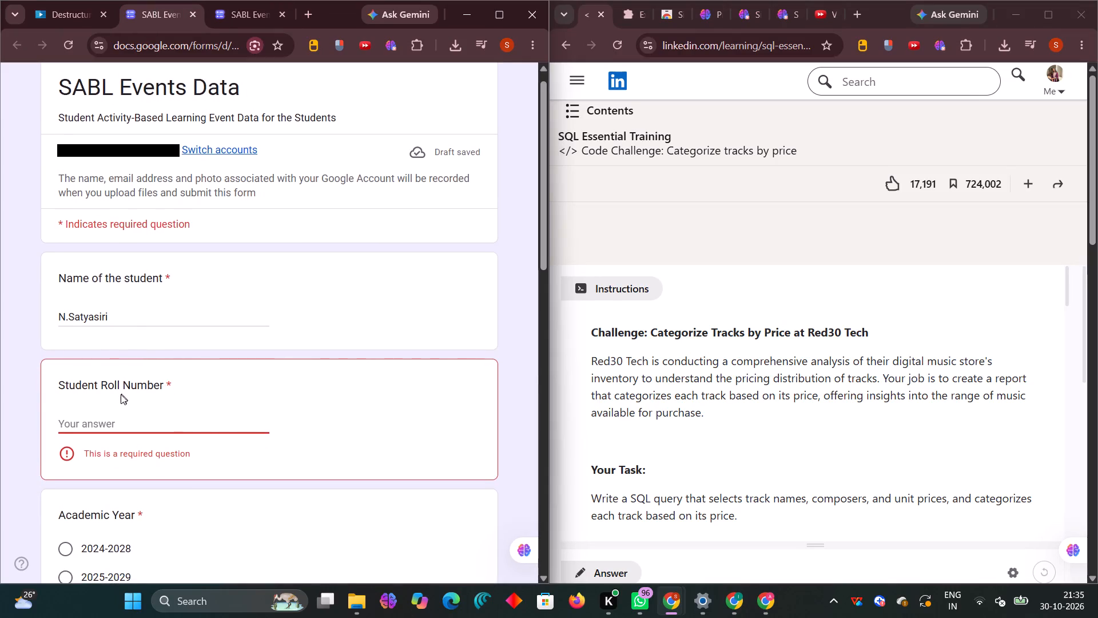
pyautogui.click(112, 417)
pyautogui.scroll(-7, 112, 417)
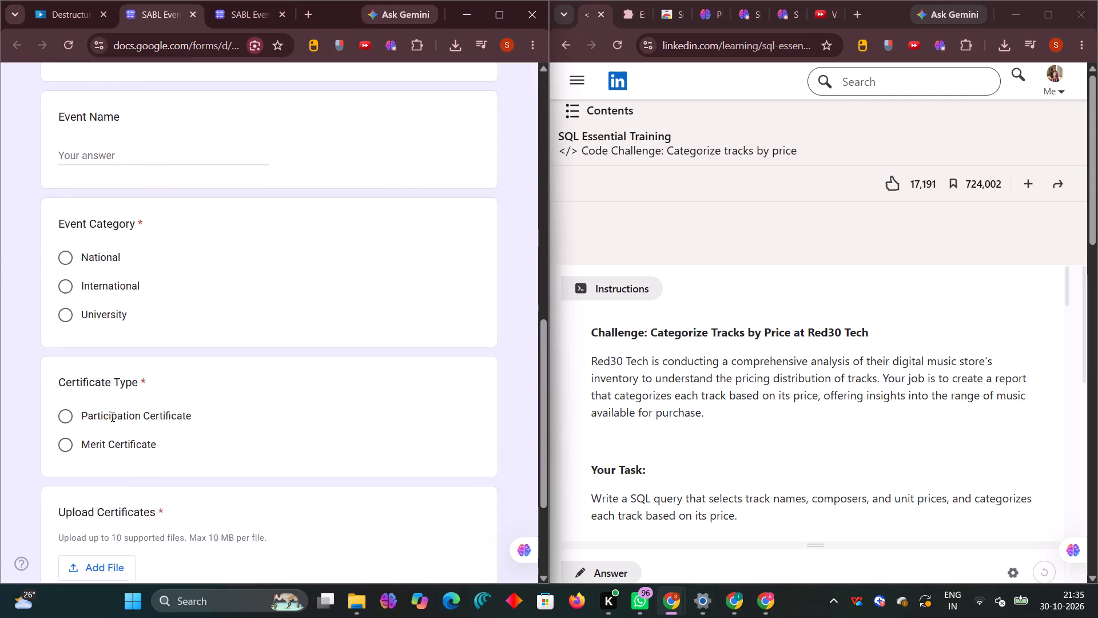
pyautogui.scroll(-6, 112, 417)
pyautogui.scroll(7, 112, 417)
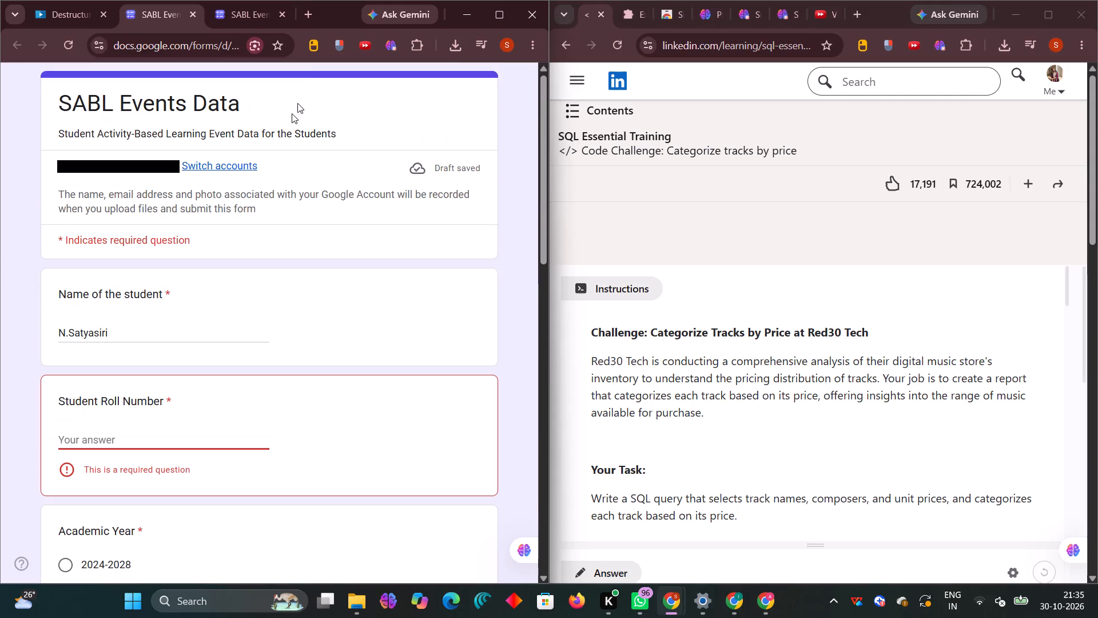
pyautogui.click(244, 13)
pyautogui.click(152, 7)
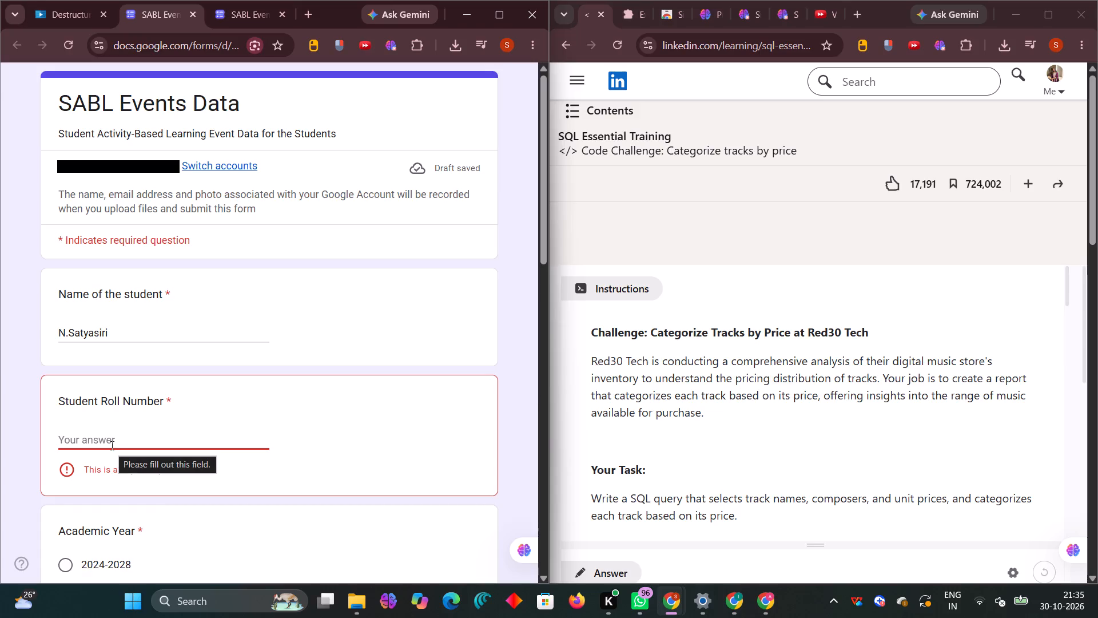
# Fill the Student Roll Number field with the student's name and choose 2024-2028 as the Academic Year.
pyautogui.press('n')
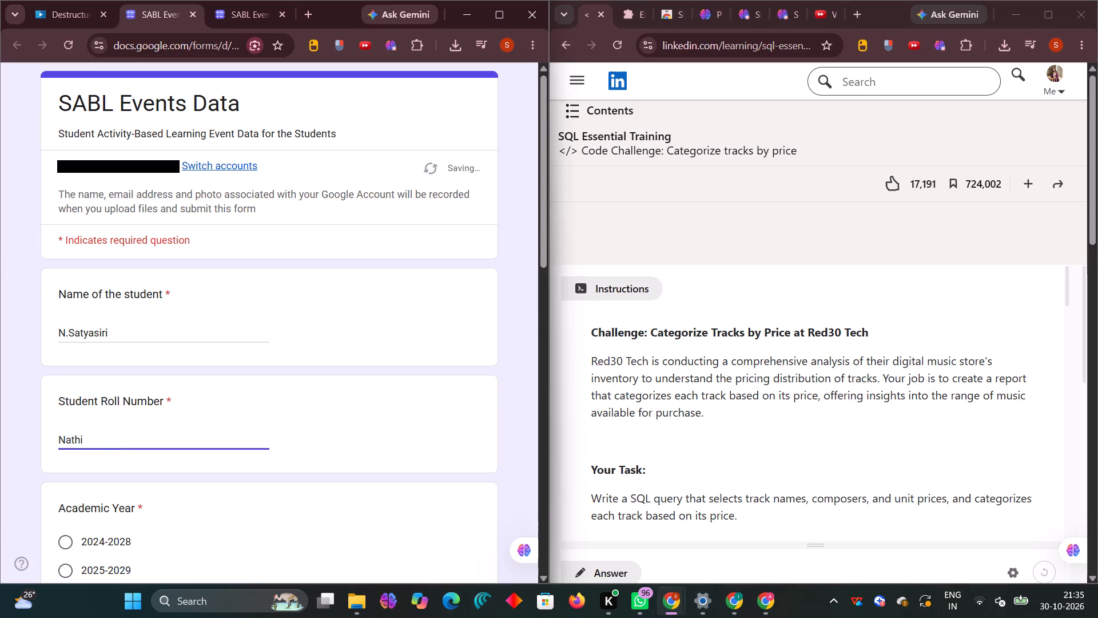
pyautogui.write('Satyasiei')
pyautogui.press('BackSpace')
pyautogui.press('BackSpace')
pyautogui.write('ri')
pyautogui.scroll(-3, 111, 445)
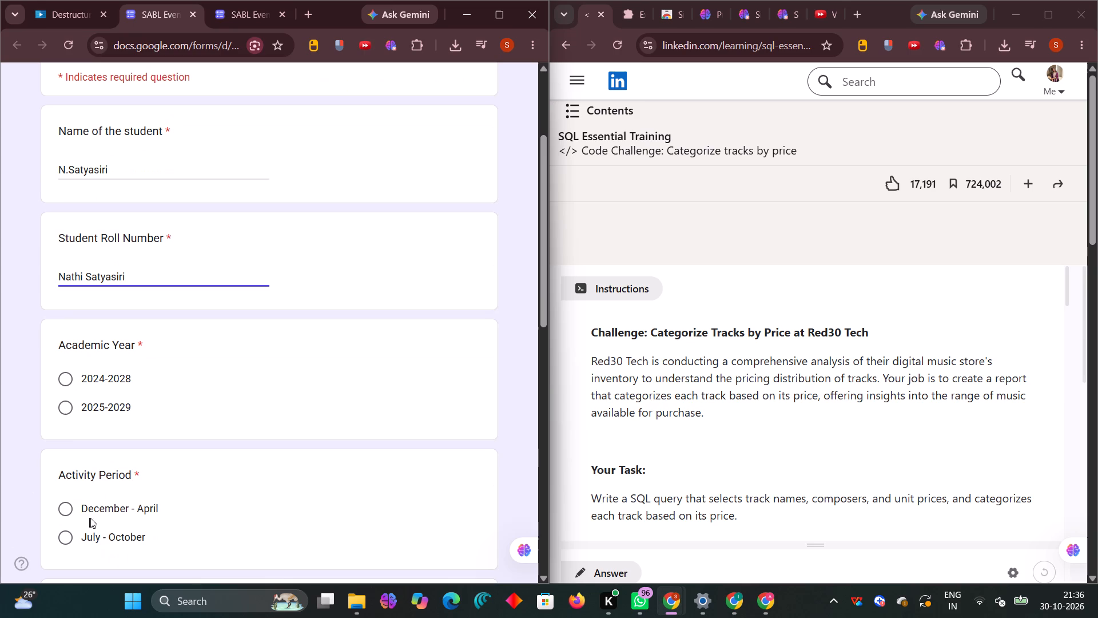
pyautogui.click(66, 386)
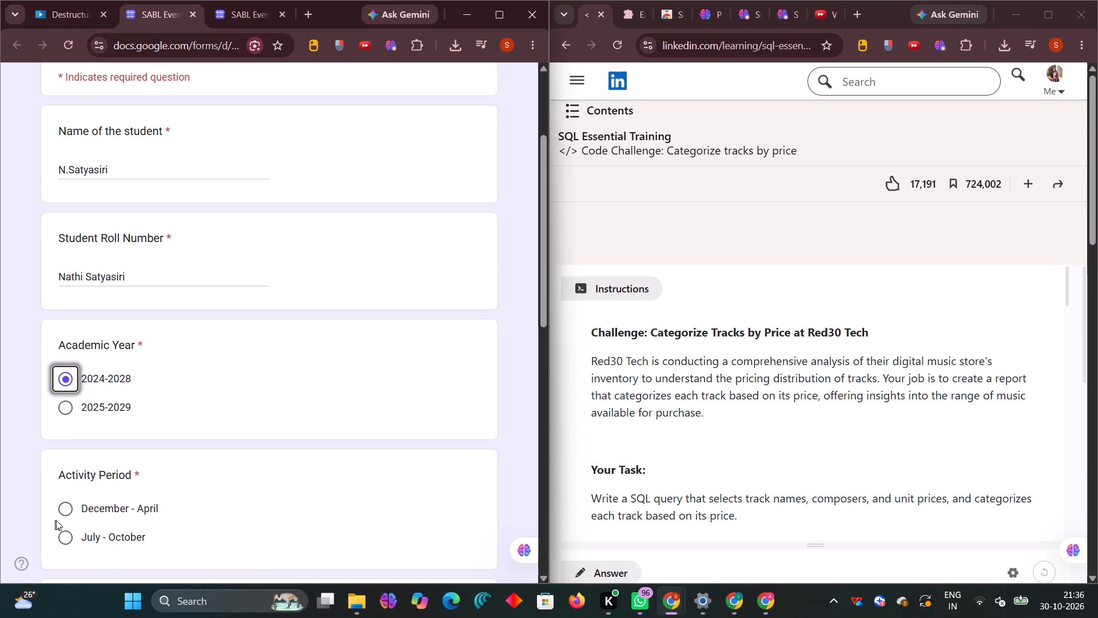
# Switch to File Explorer to check the recently downloaded SABL certificate files, and return to the form.
pyautogui.scroll(-4, 175, 568)
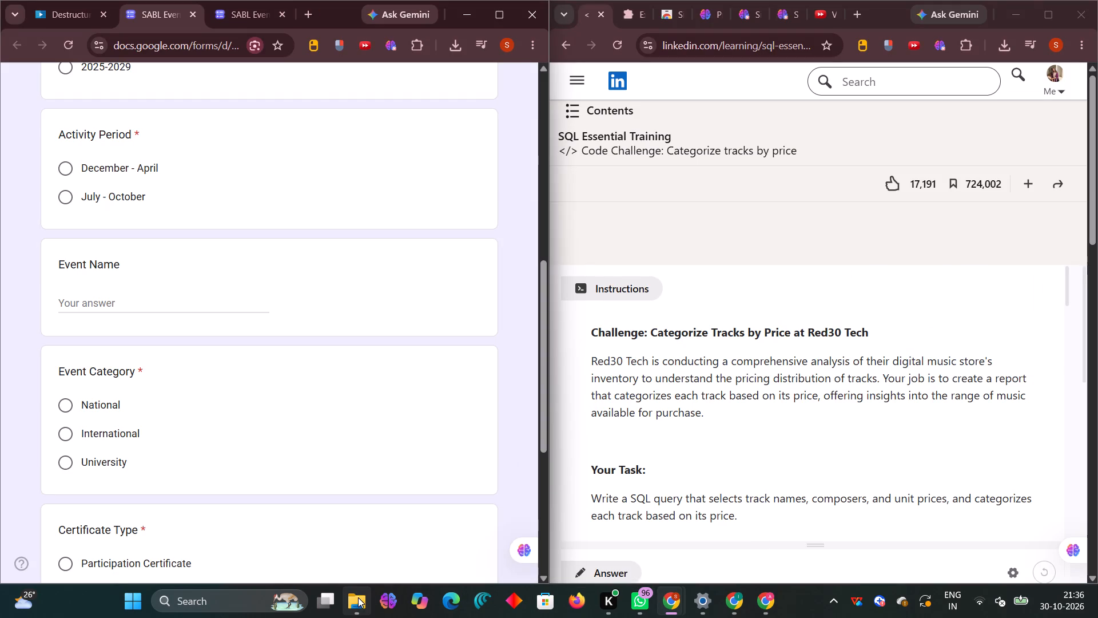
pyautogui.click(358, 599)
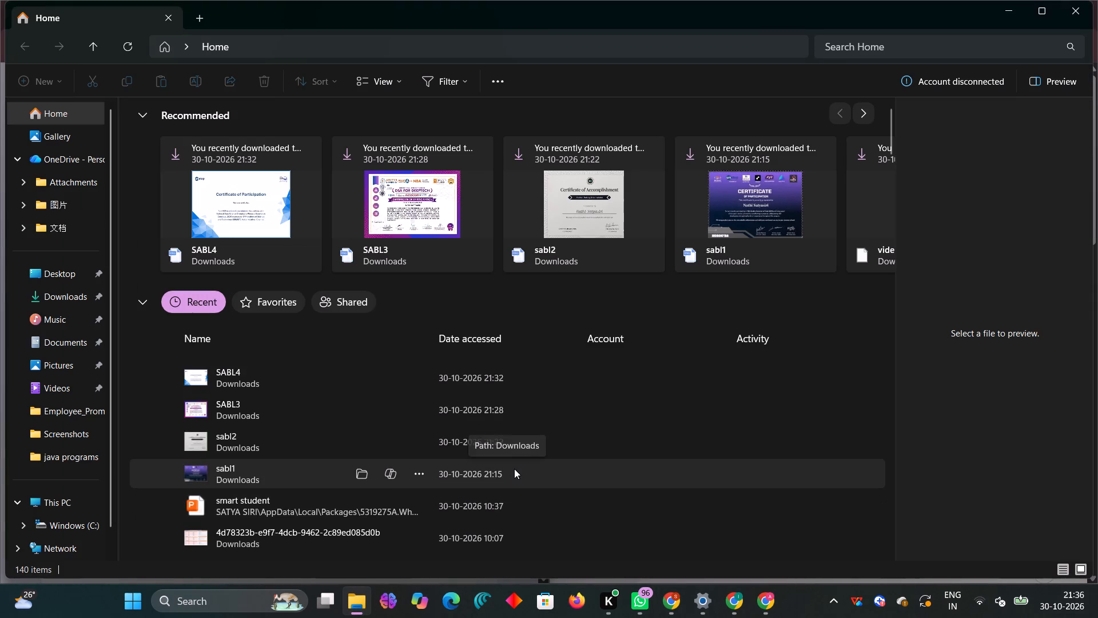
pyautogui.click(1013, 19)
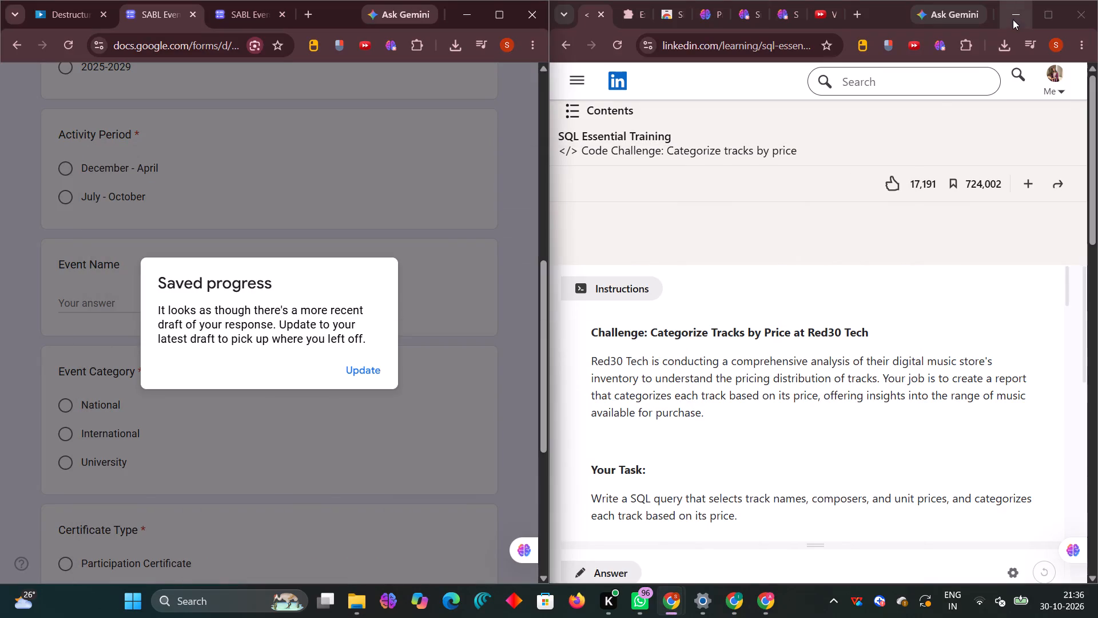
# Update the SABL Events Data form to the latest saved draft and check its questions through to the end.
pyautogui.click(370, 365)
pyautogui.scroll(3, 370, 365)
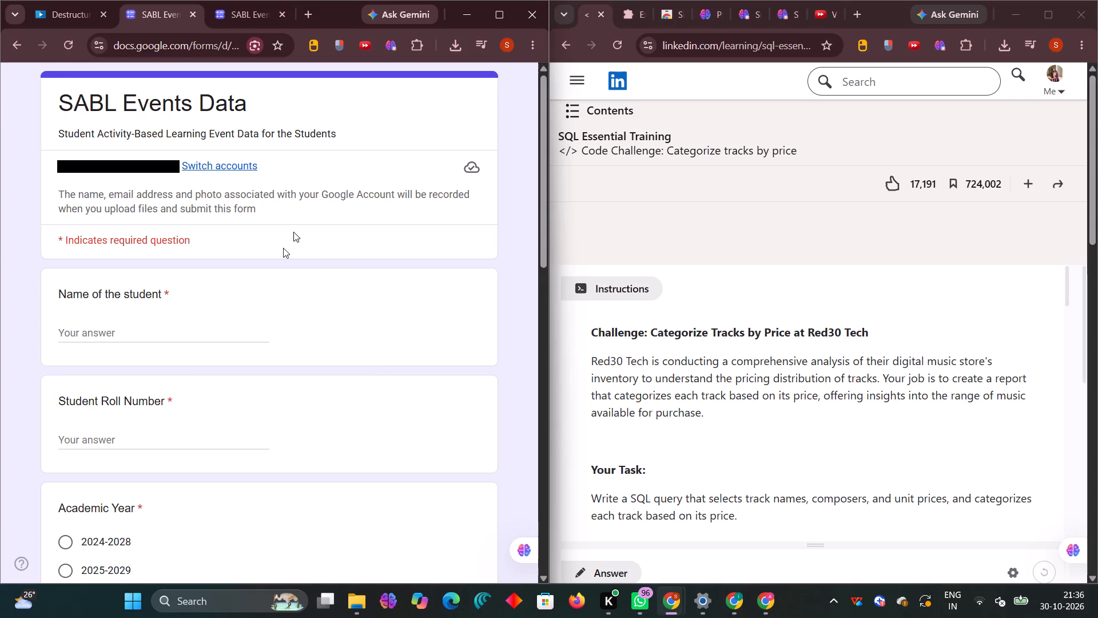
pyautogui.scroll(-6, 283, 248)
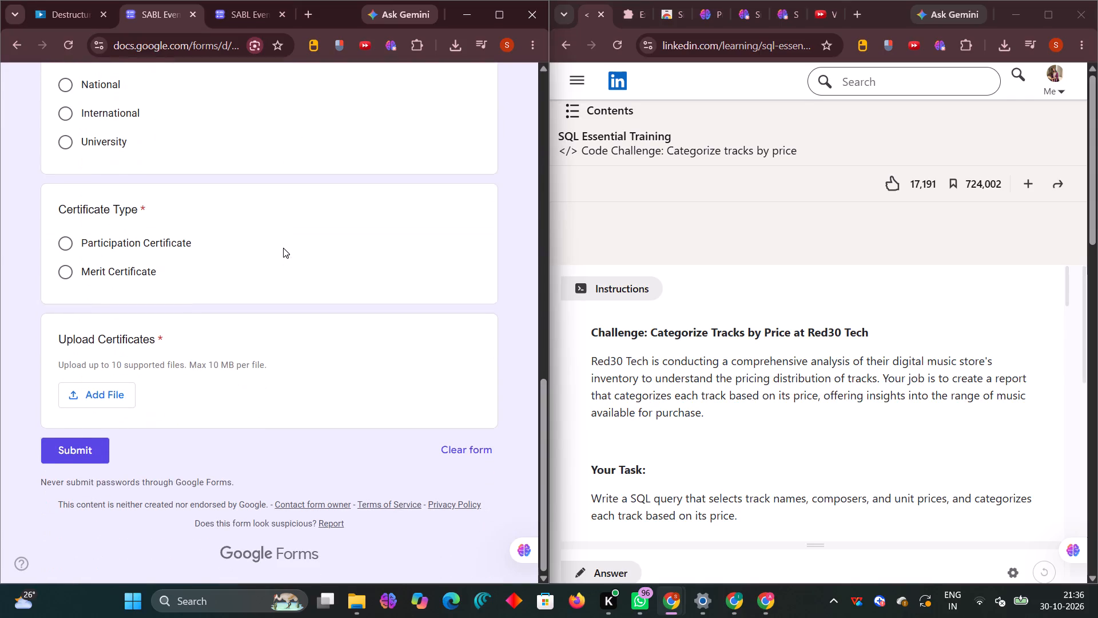
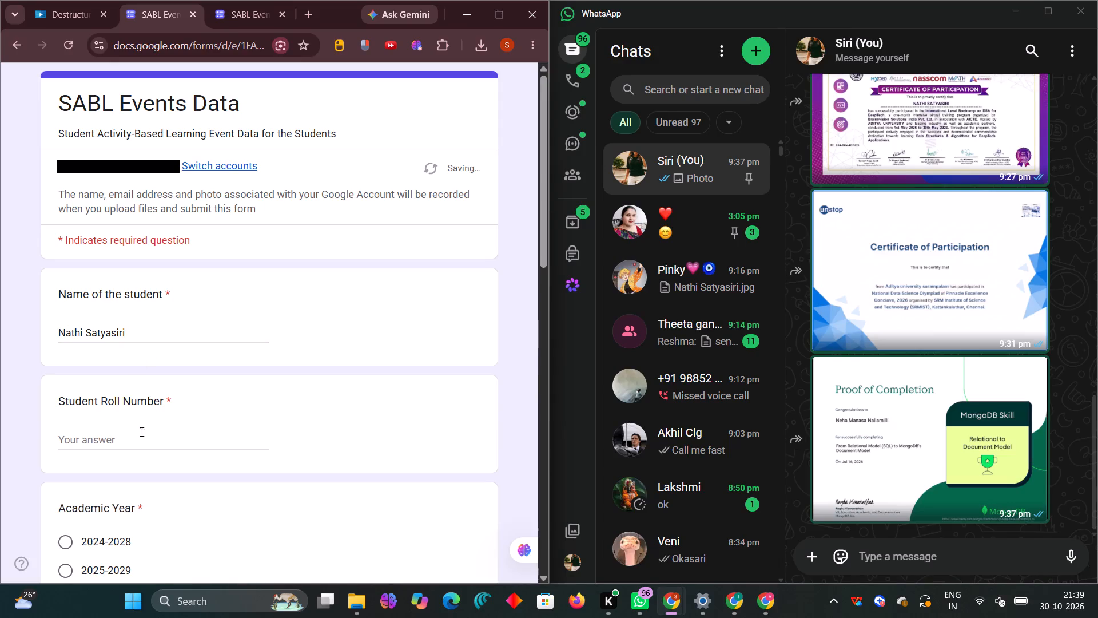
pyautogui.click(141, 432)
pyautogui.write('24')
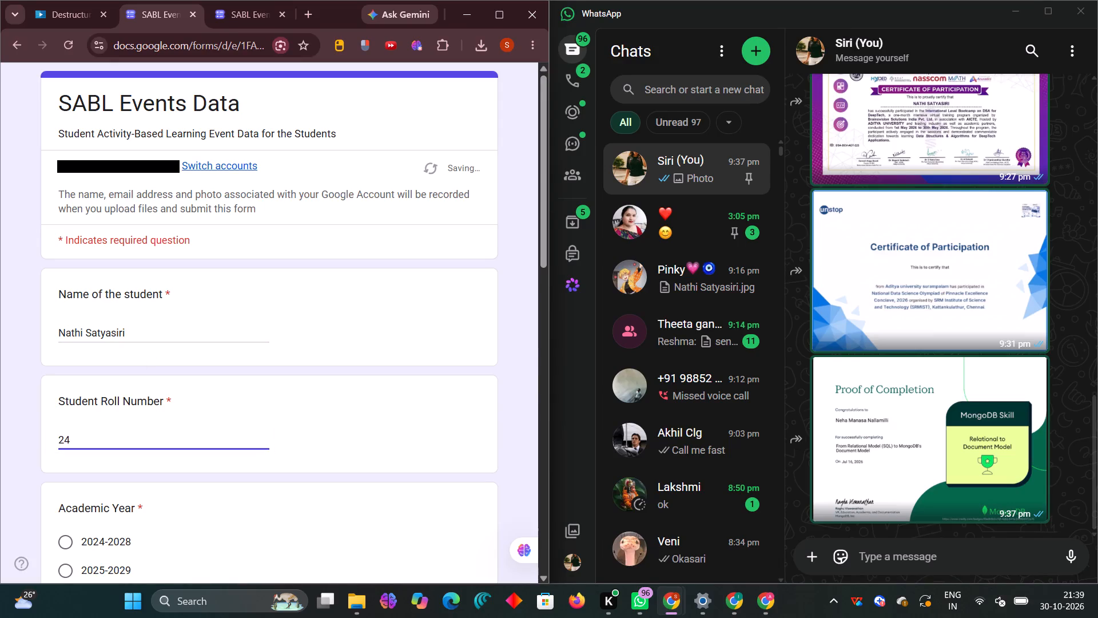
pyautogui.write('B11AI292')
# Choose 2024-2028 as the Academic Year.
pyautogui.scroll(-2, 141, 432)
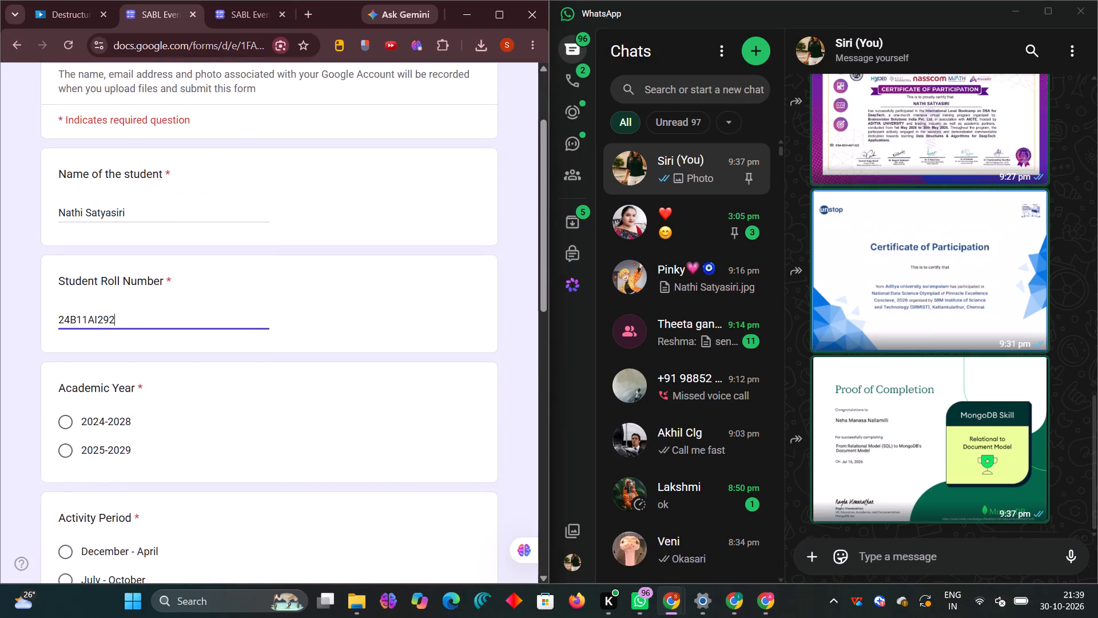
pyautogui.click(65, 425)
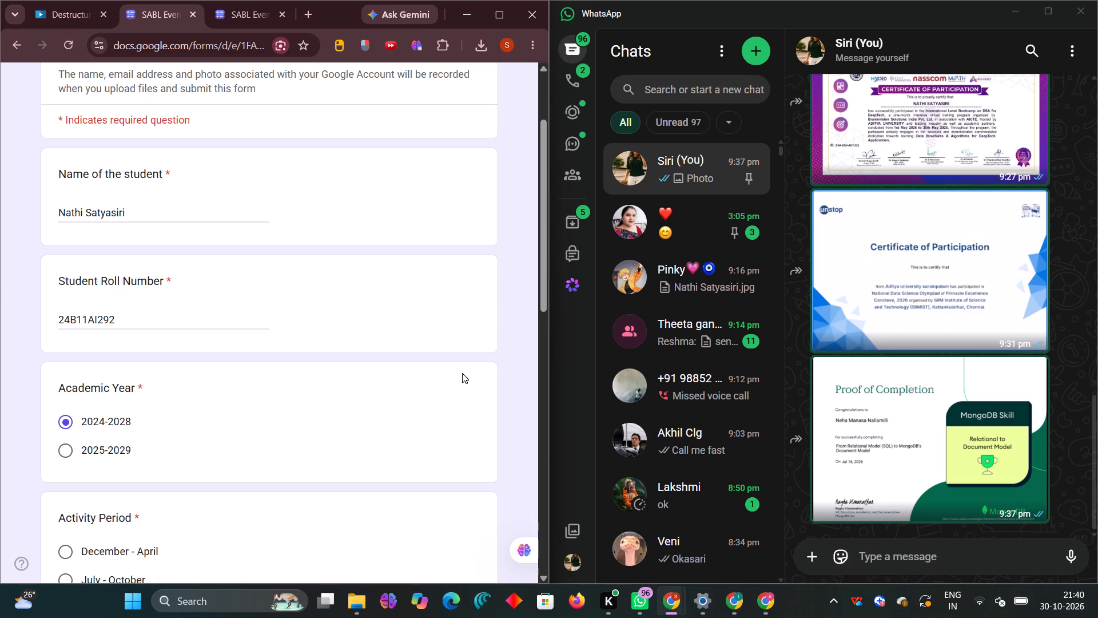
# Choose July - October as the Activity Period in the SABL Events Data form.
pyautogui.scroll(-2, 206, 474)
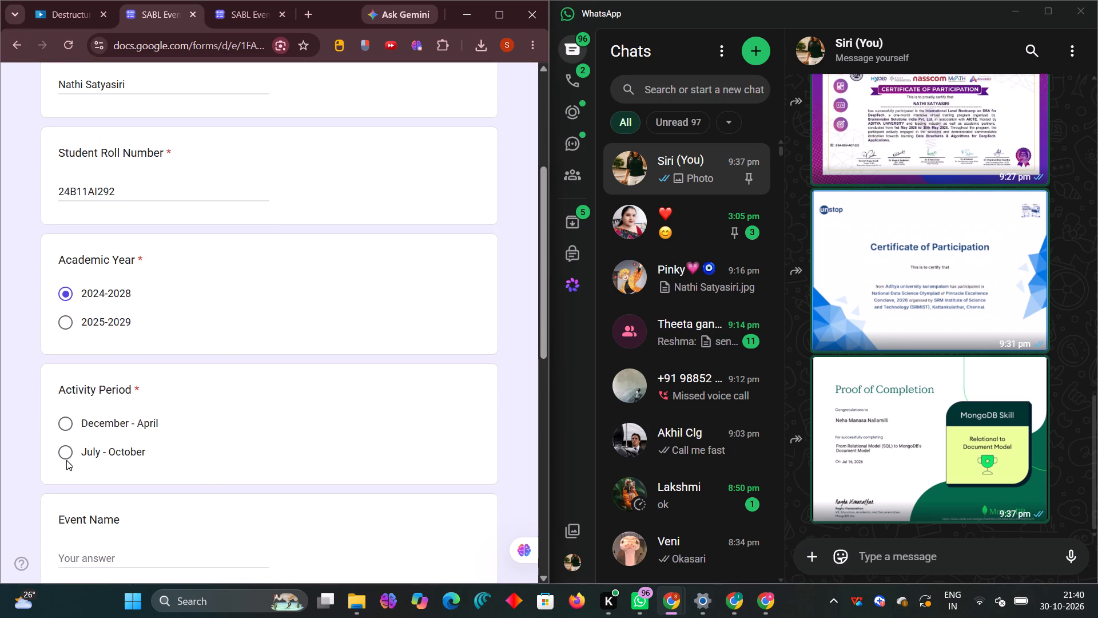
pyautogui.click(66, 457)
# Fill in the Event Name answer, starting with the letter M.
pyautogui.scroll(-1, 66, 457)
pyautogui.click(91, 500)
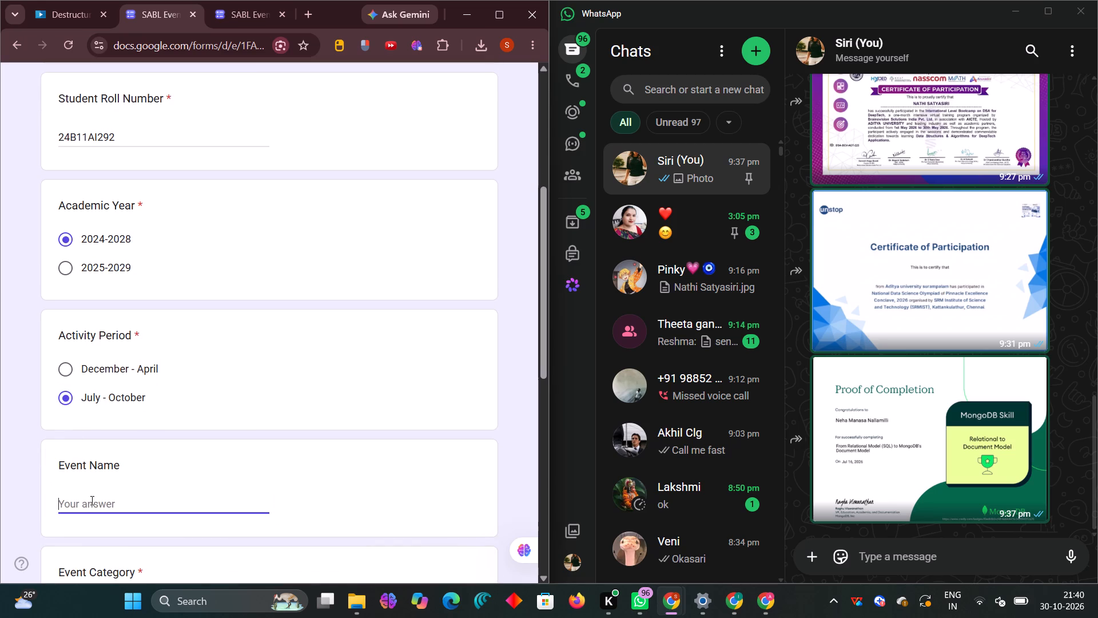
pyautogui.press('m')
# Complete the Event Name answer so it reads MongoDB Skill.
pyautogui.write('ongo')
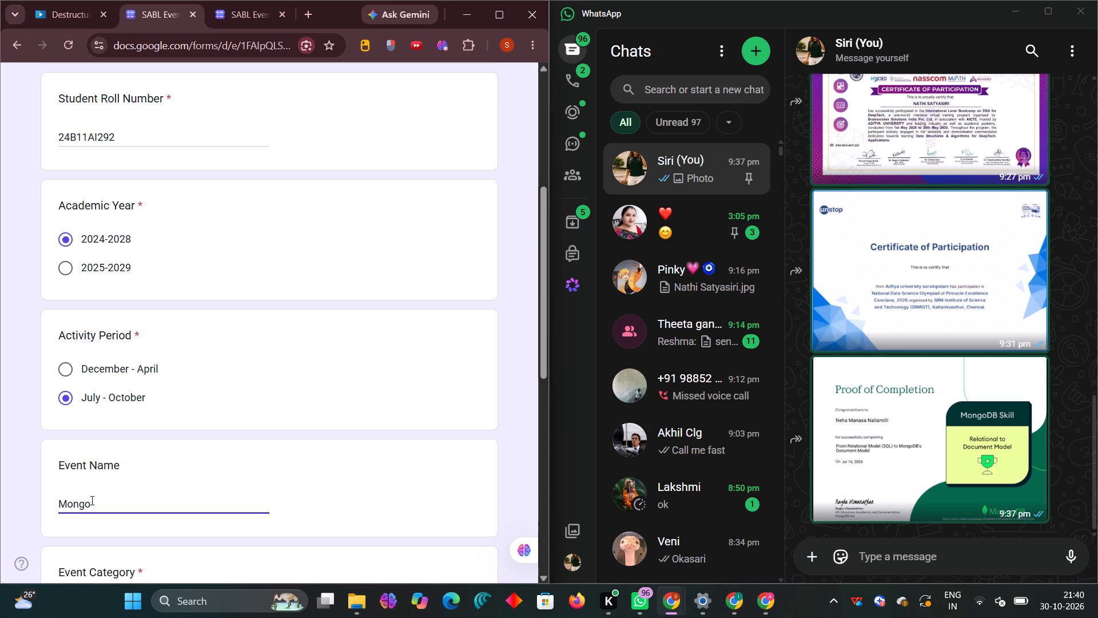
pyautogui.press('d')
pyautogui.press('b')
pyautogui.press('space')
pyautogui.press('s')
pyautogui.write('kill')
# Review the Event Category options that follow the event name in the form.
pyautogui.scroll(-1, 91, 500)
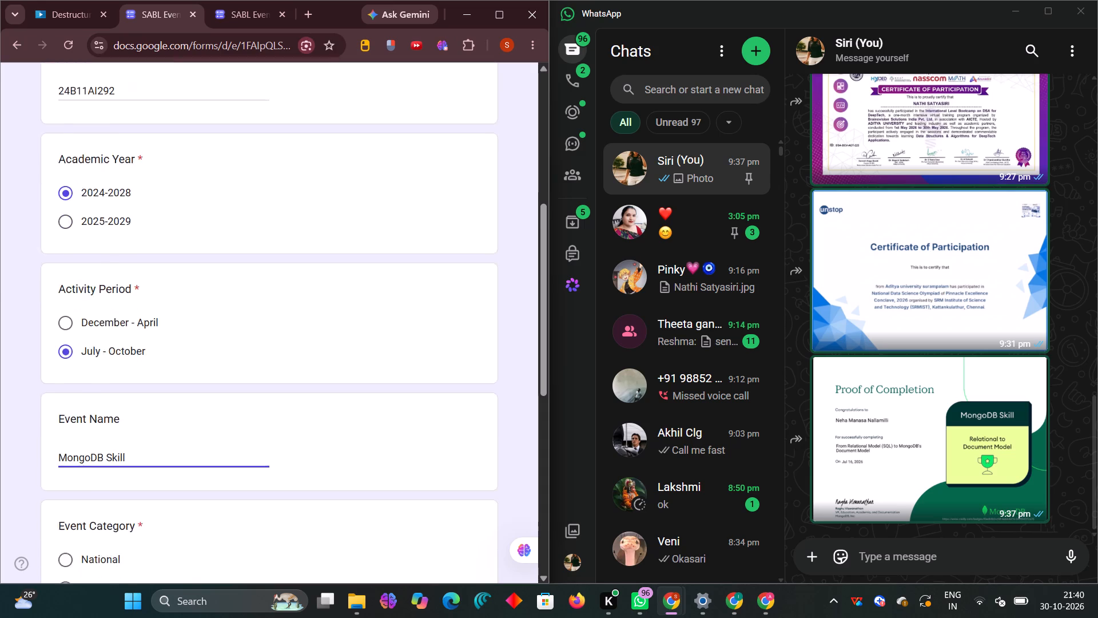
pyautogui.scroll(-2, 91, 500)
pyautogui.scroll(-1, 0, 581)
pyautogui.scroll(-1, 114, 480)
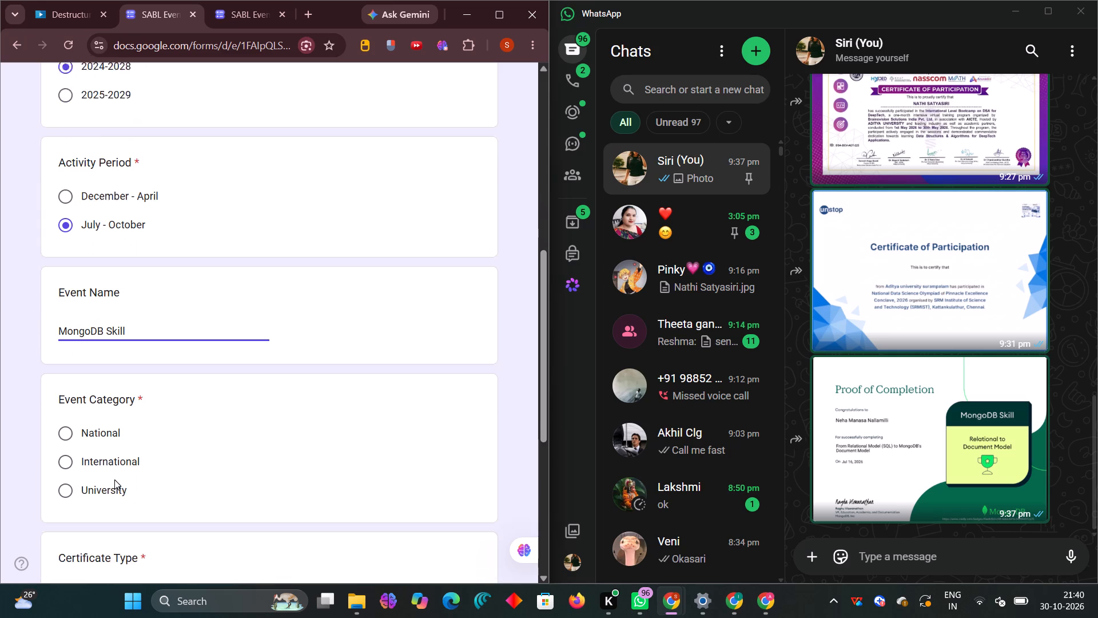
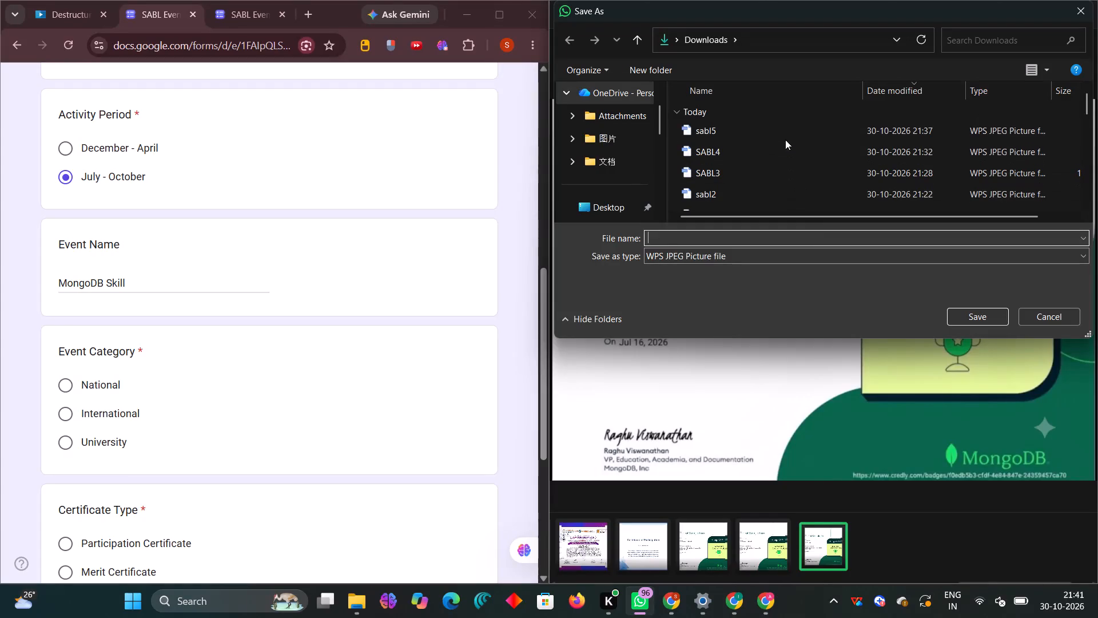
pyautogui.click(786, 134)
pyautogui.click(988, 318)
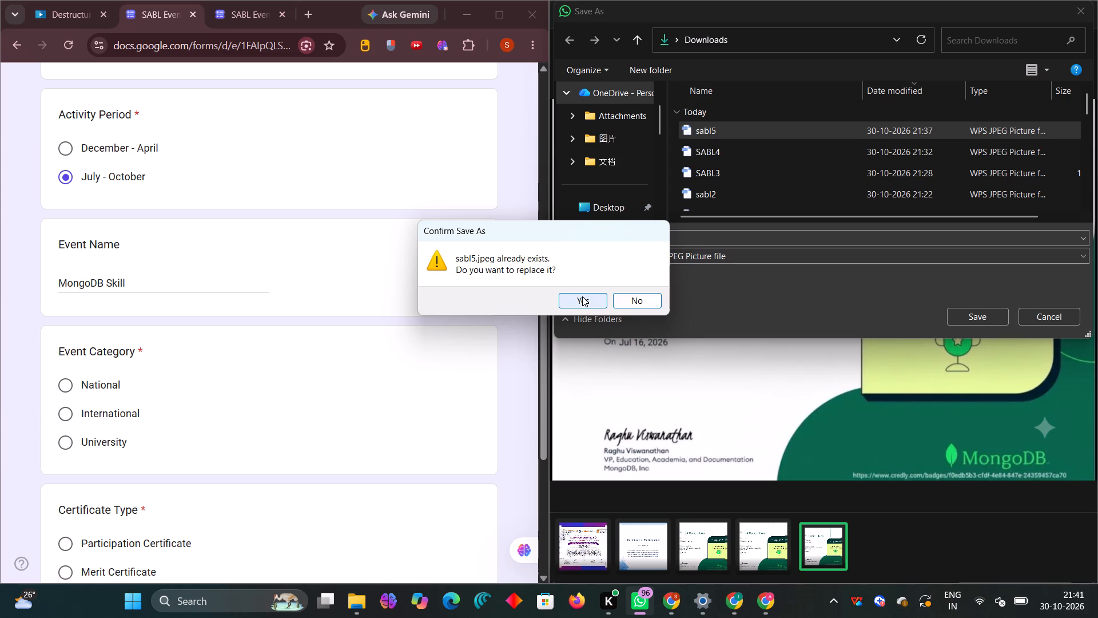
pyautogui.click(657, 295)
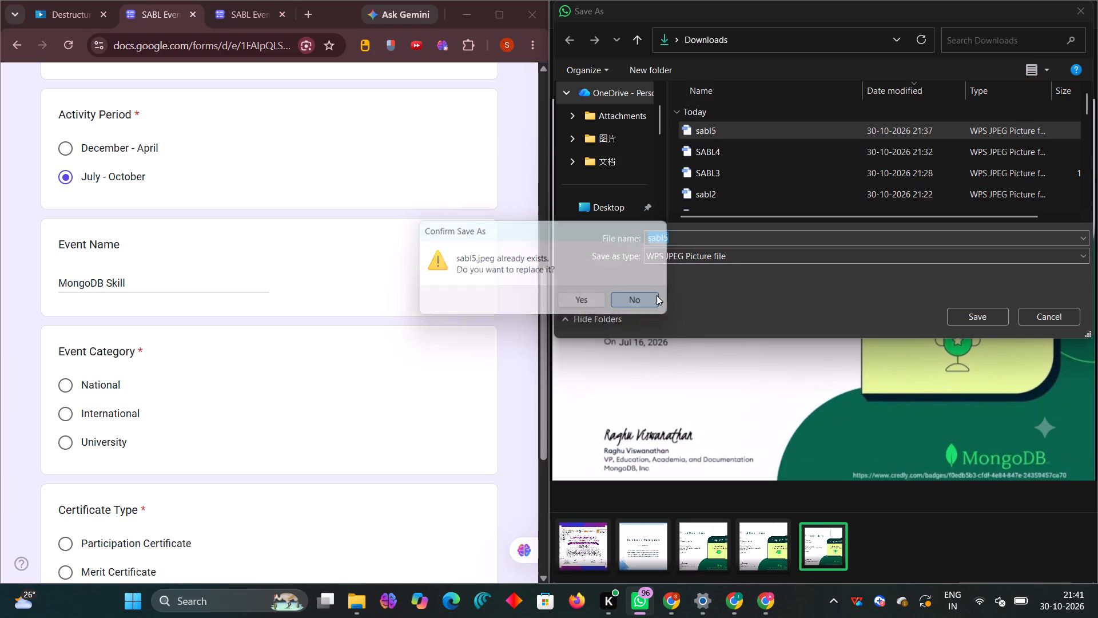
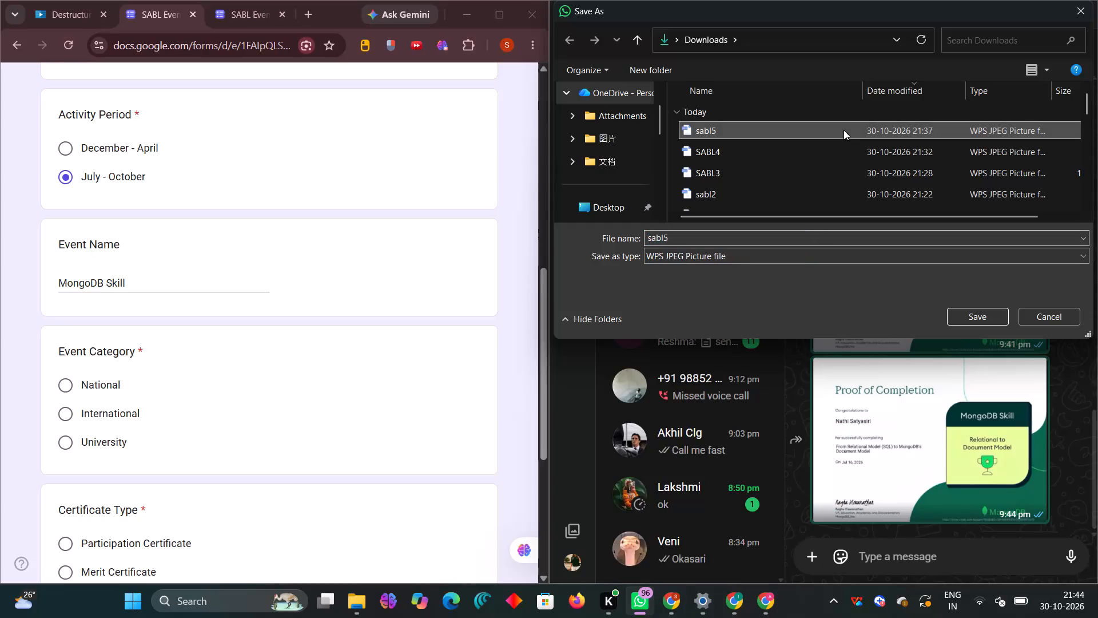
# Save the MongoDB Skill certificate image in the Downloads folder as a JPEG named sabl5.
pyautogui.click(976, 308)
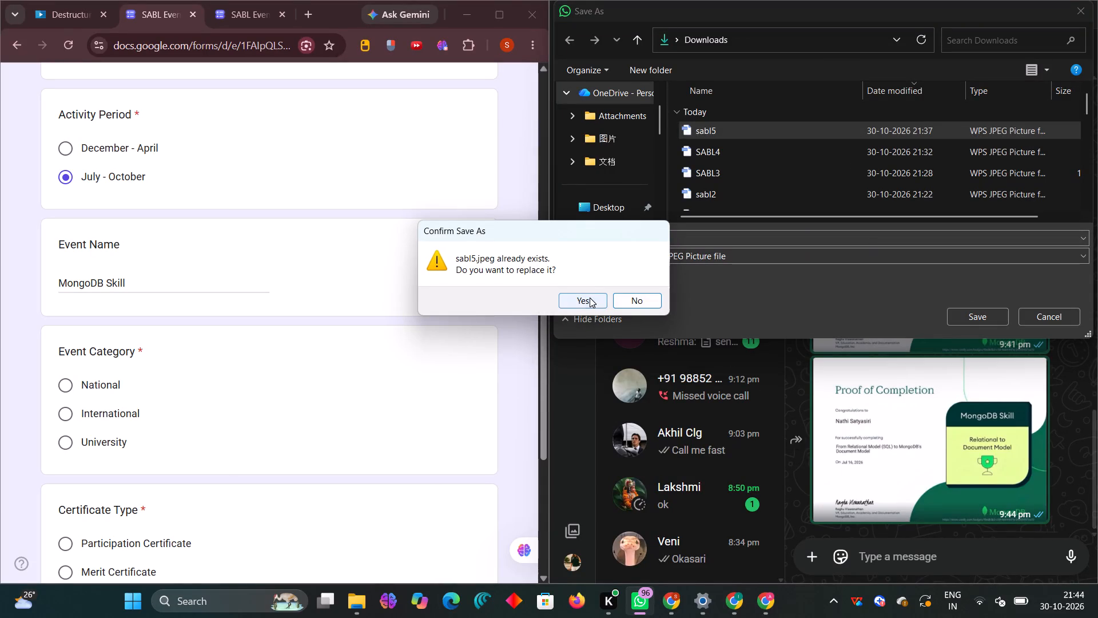
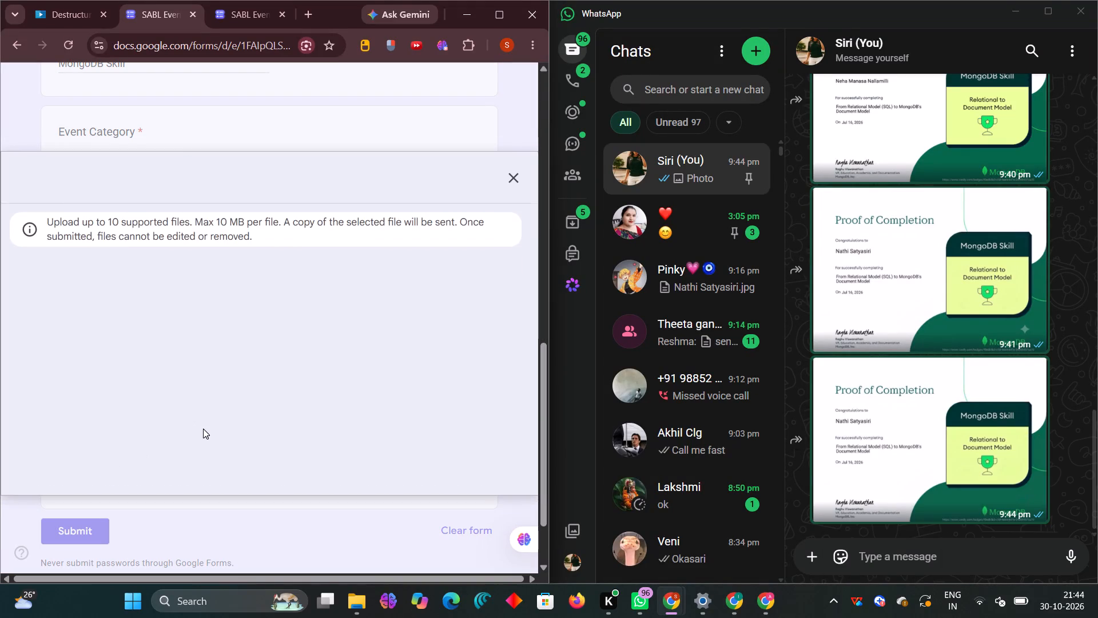
# Upload the sabl5 image from the Downloads folder as the certificate in the form's Upload Certificates question.
pyautogui.click(282, 428)
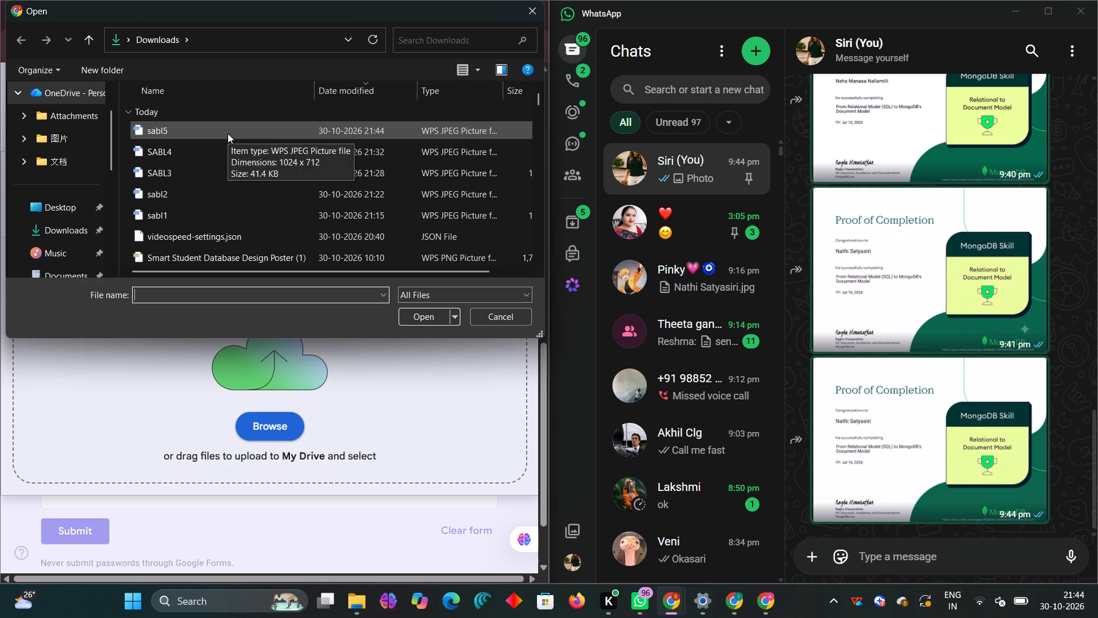
pyautogui.click(228, 133)
pyautogui.click(428, 316)
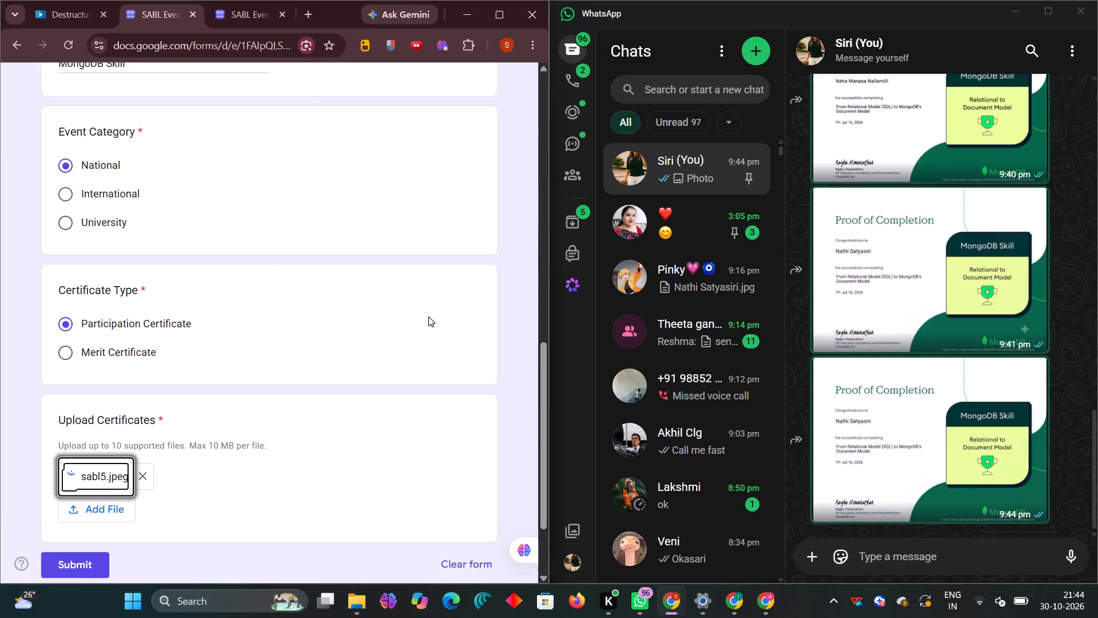
# Submit the completed SABL Events Data response with the attached sabl5.jpeg certificate.
pyautogui.click(84, 564)
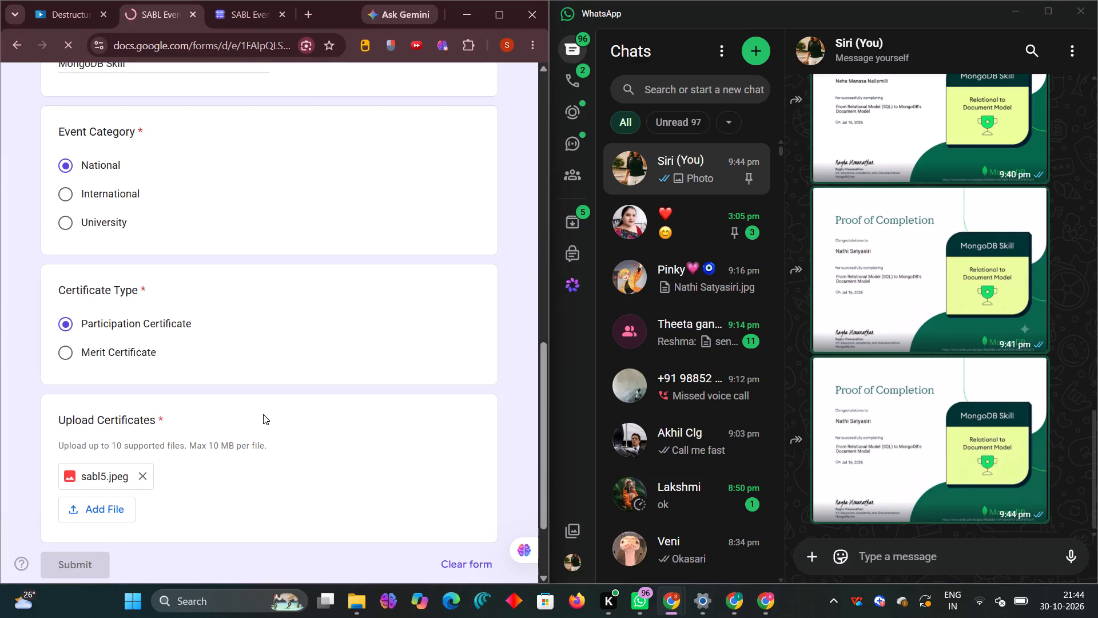
pyautogui.scroll(6, 263, 414)
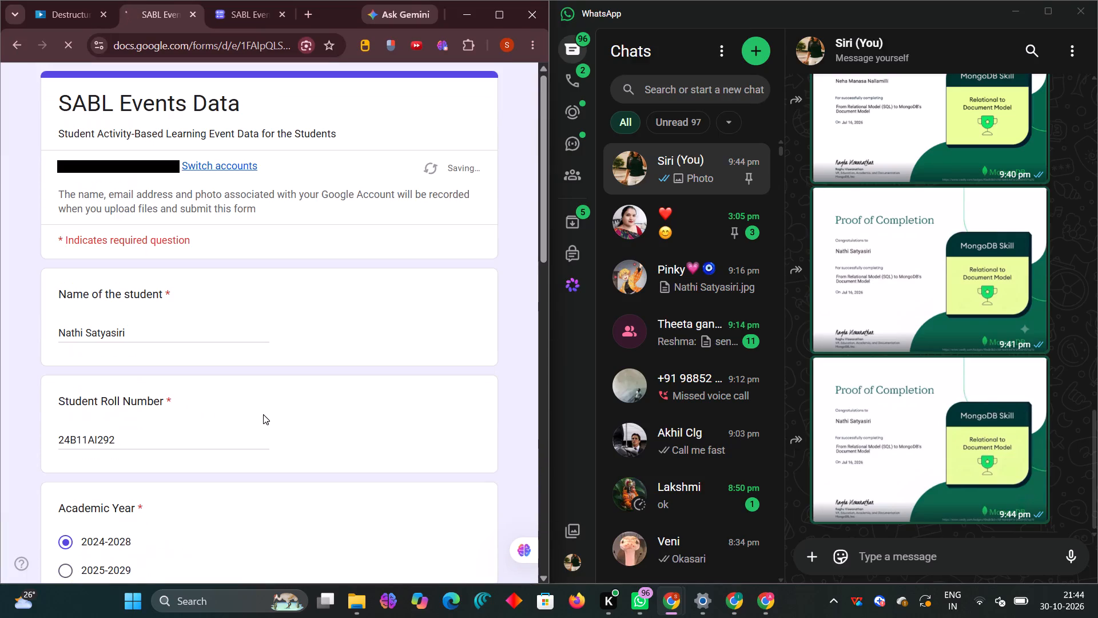
pyautogui.scroll(-5, 263, 414)
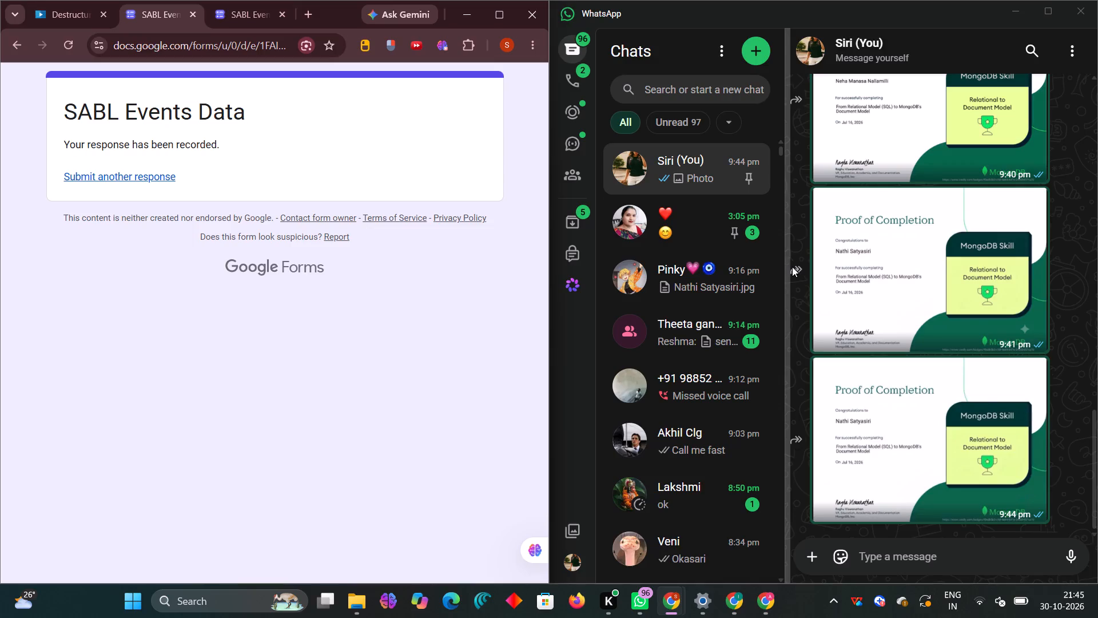
# Start another SABL Events Data response and fill in the student's name and roll number.
pyautogui.click(152, 177)
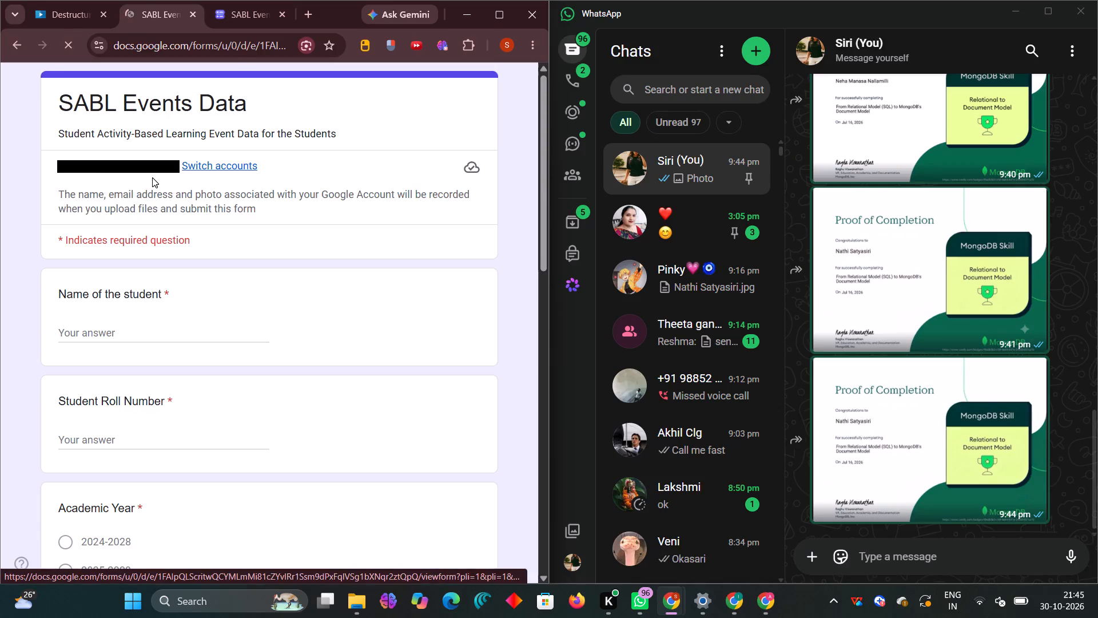
pyautogui.click(149, 331)
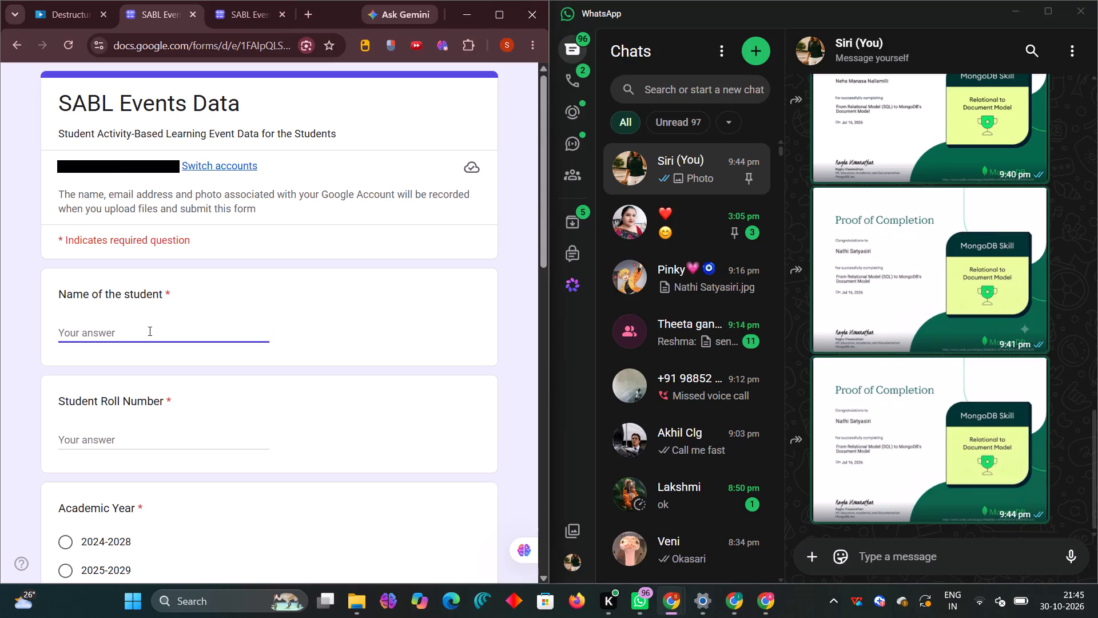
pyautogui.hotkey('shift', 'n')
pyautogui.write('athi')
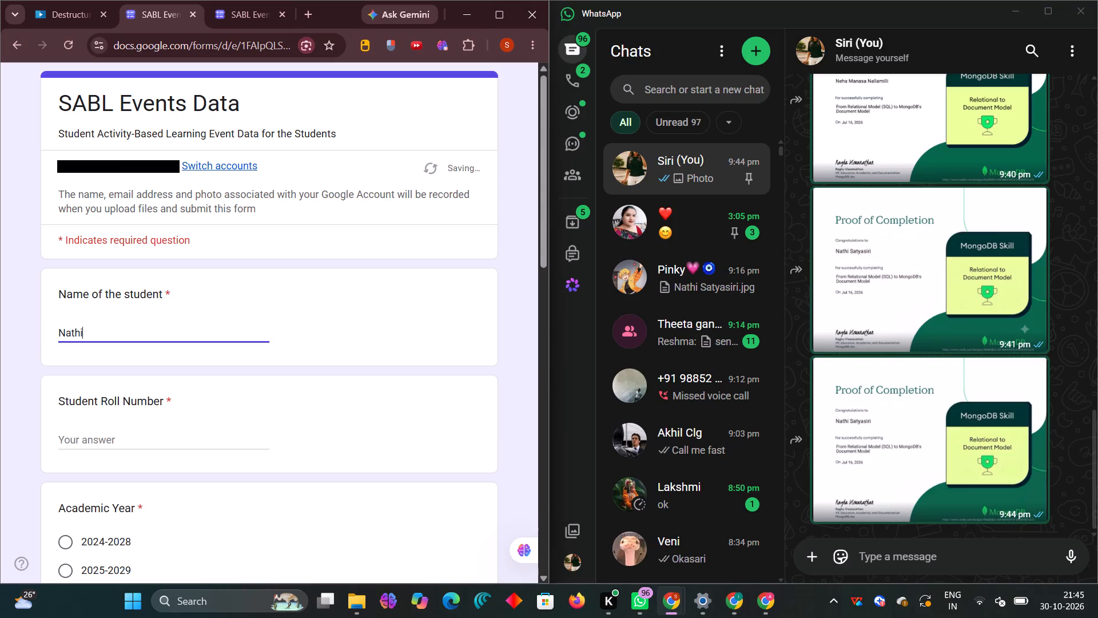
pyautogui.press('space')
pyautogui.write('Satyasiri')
pyautogui.click(138, 436)
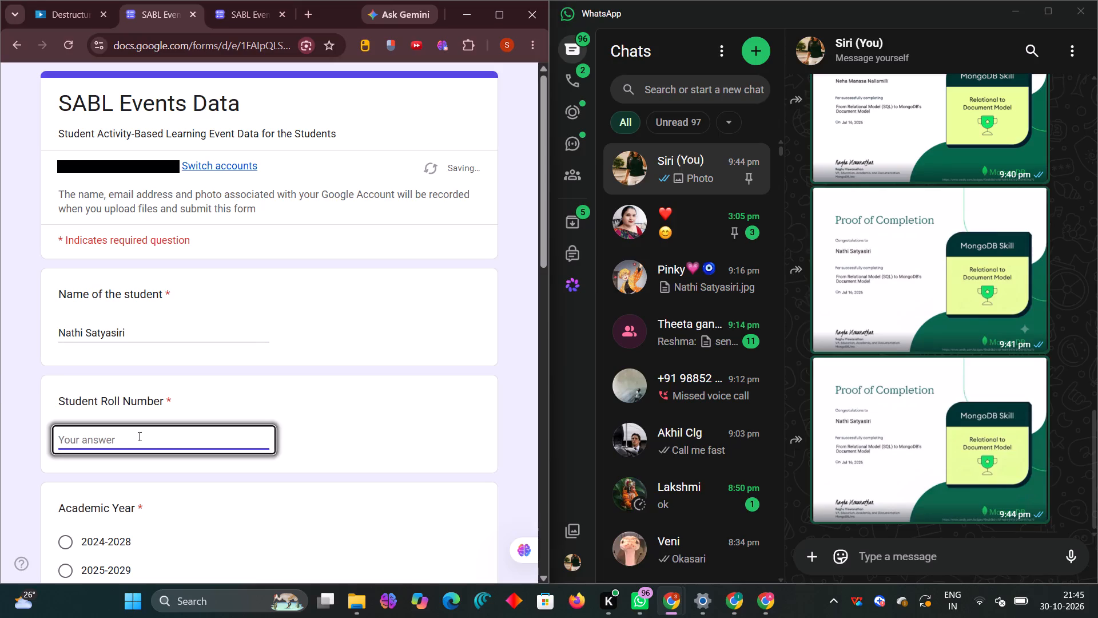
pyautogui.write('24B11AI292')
# Choose 2024-2028 as the Academic Year and July - October as the Activity Period.
pyautogui.scroll(-2, 138, 436)
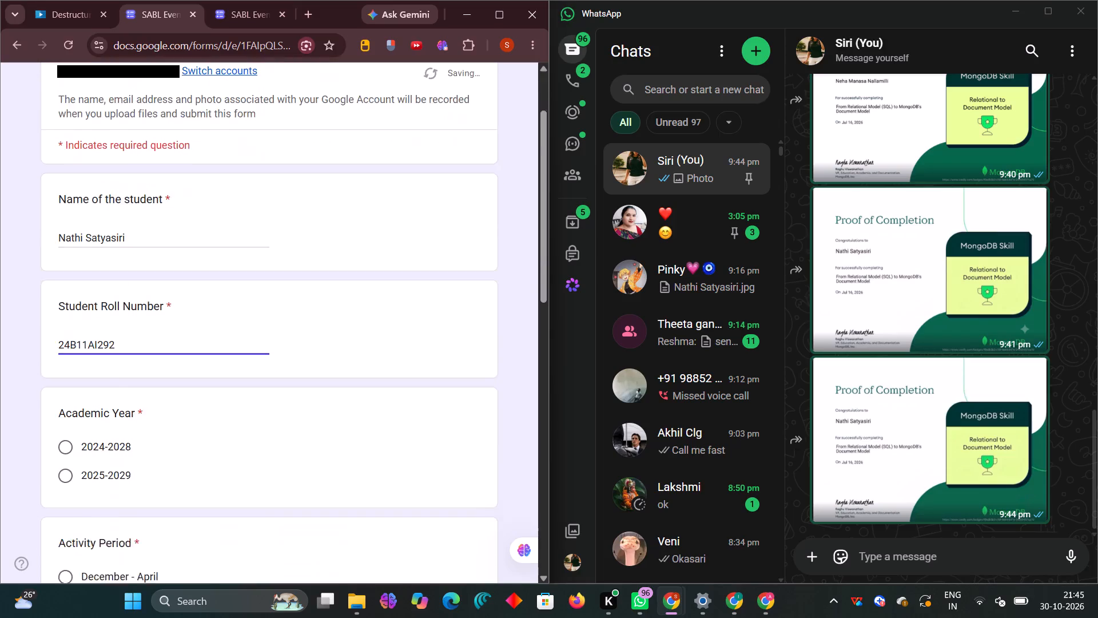
pyautogui.scroll(-2, 138, 436)
pyautogui.click(62, 356)
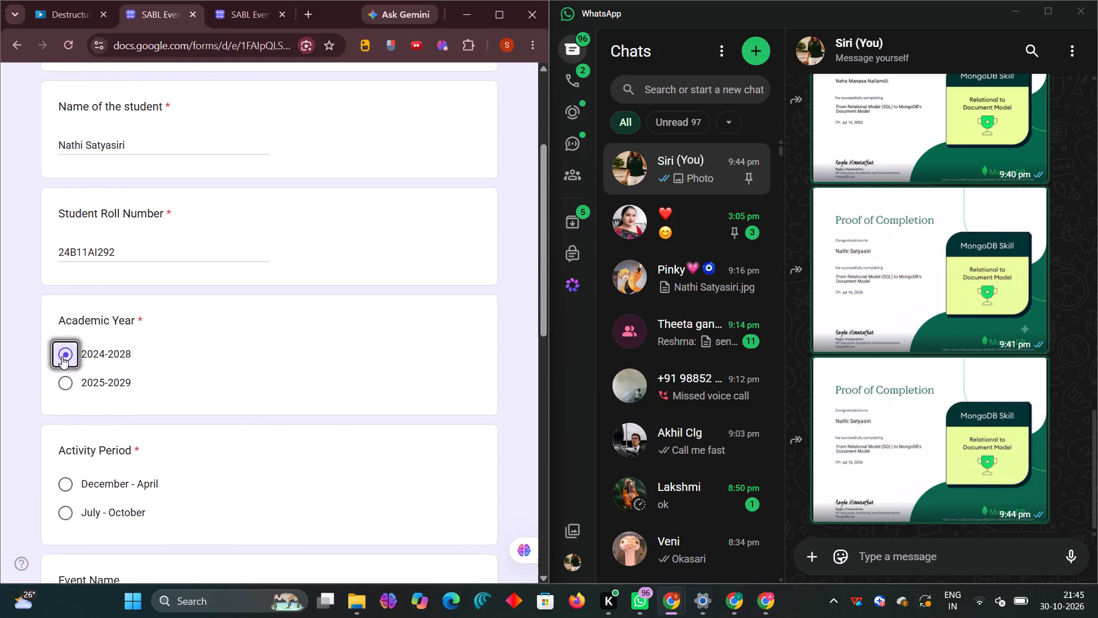
pyautogui.scroll(-1, 96, 445)
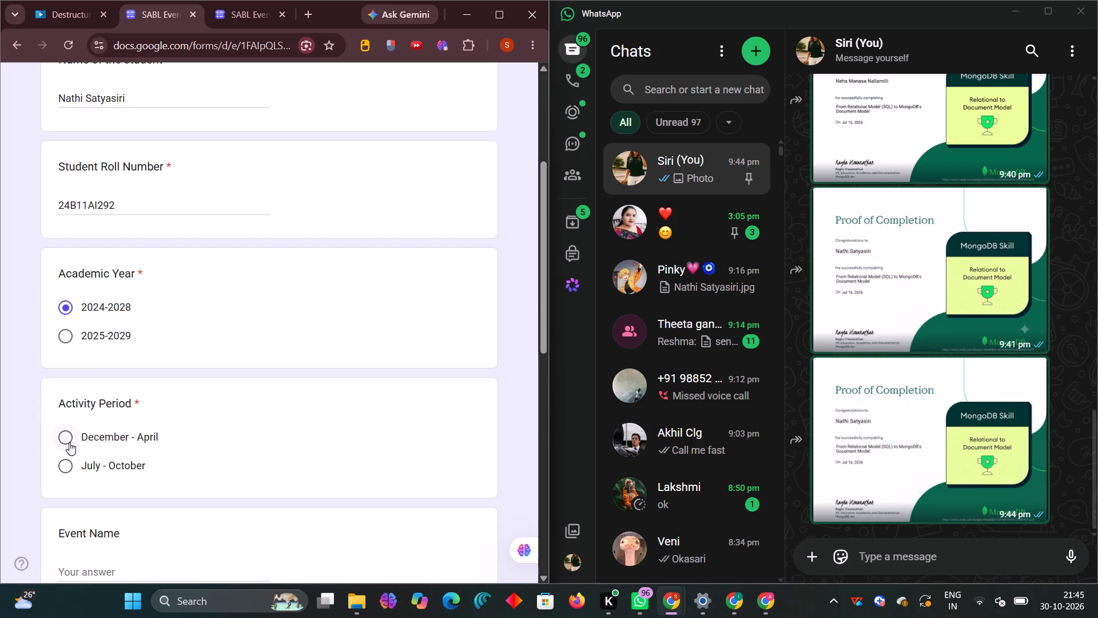
pyautogui.click(69, 442)
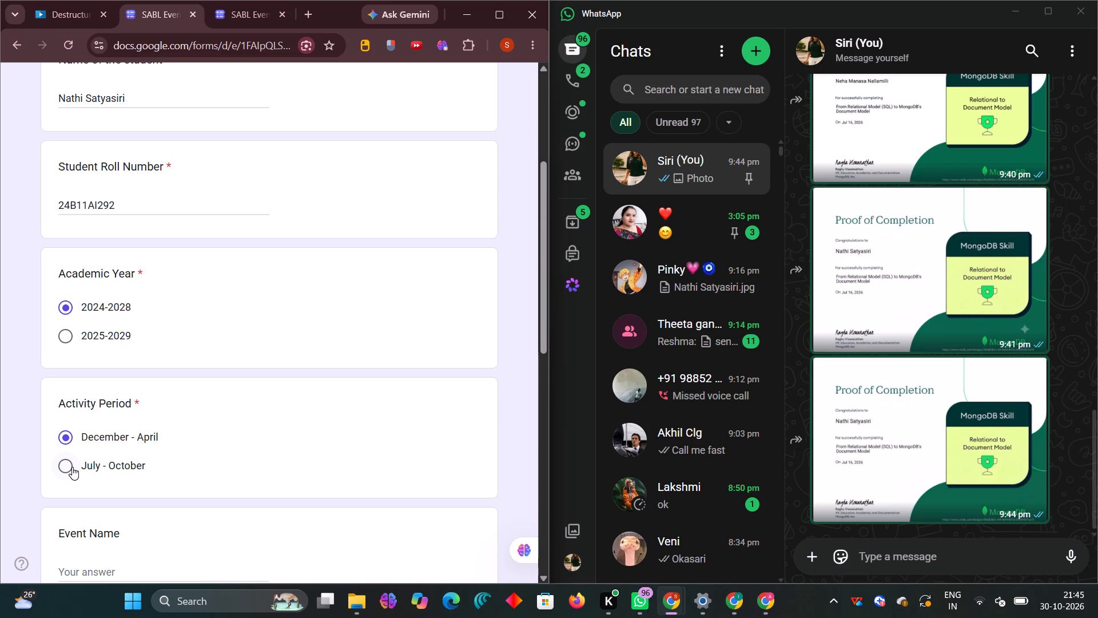
pyautogui.click(72, 467)
# Open the Event Name answer for entry in the new response.
pyautogui.scroll(-3, 72, 467)
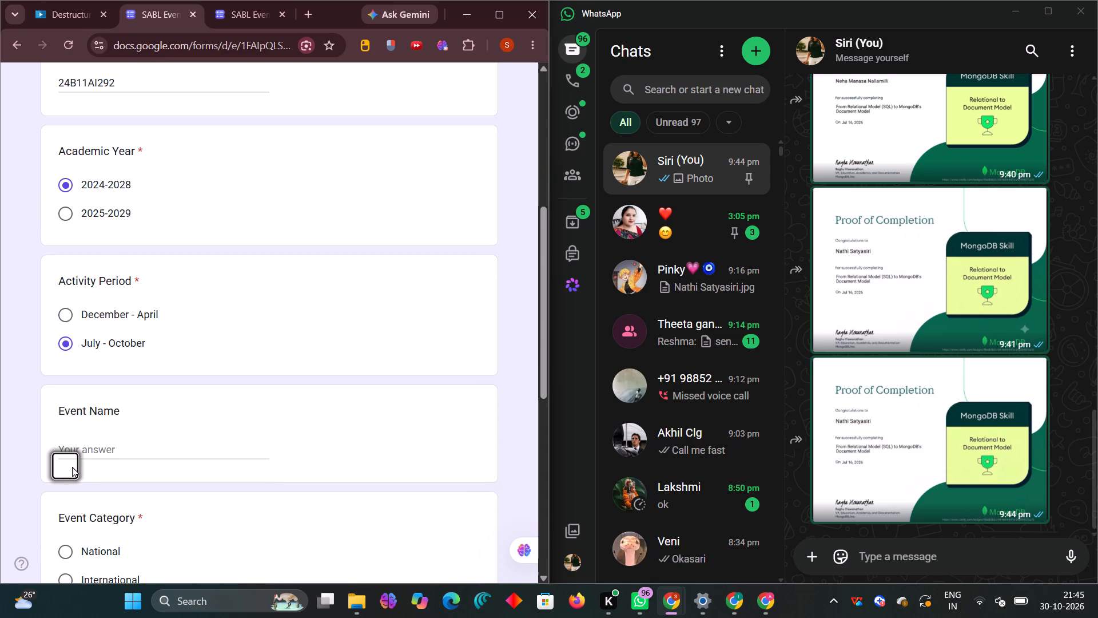
pyautogui.click(98, 442)
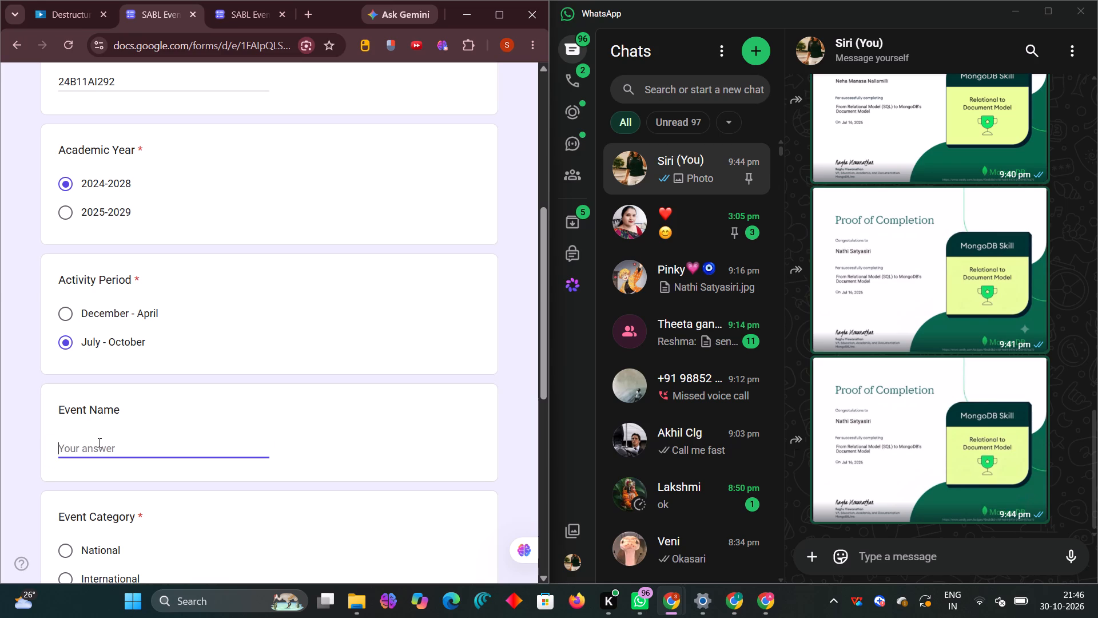
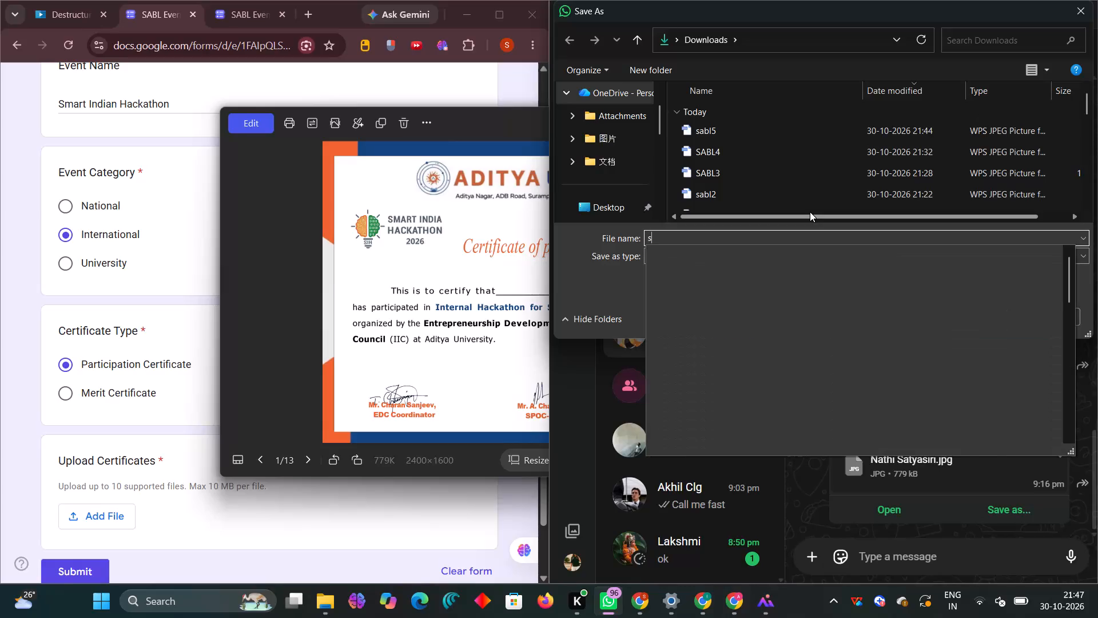
# Enter a file name starting with "sabl" for saving the Smart India Hackathon certificate image in the Downloads folder.
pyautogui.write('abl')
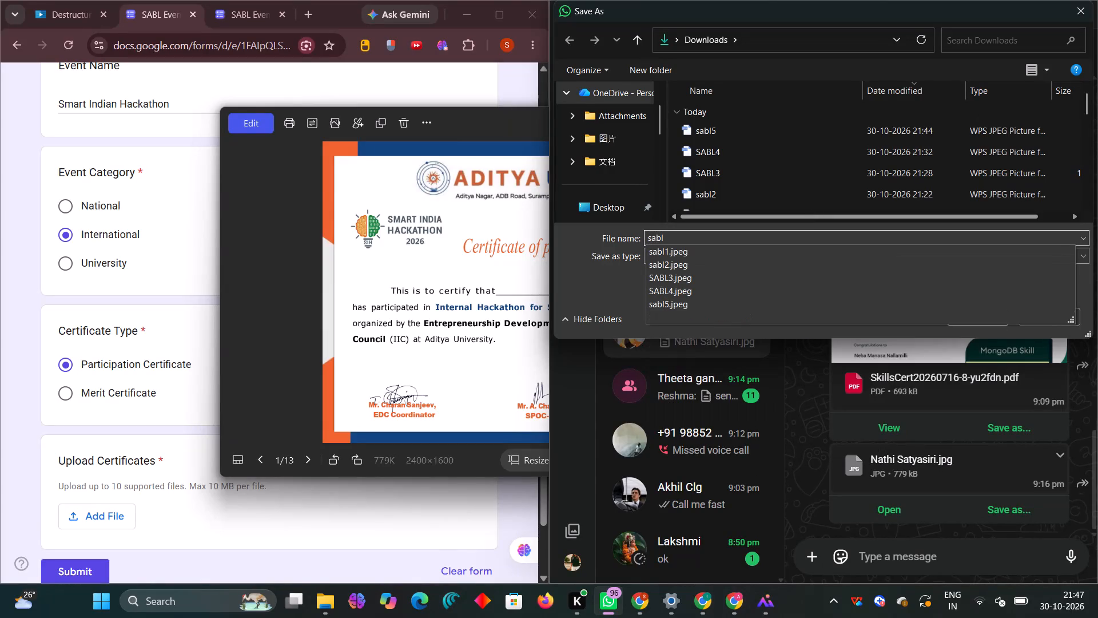
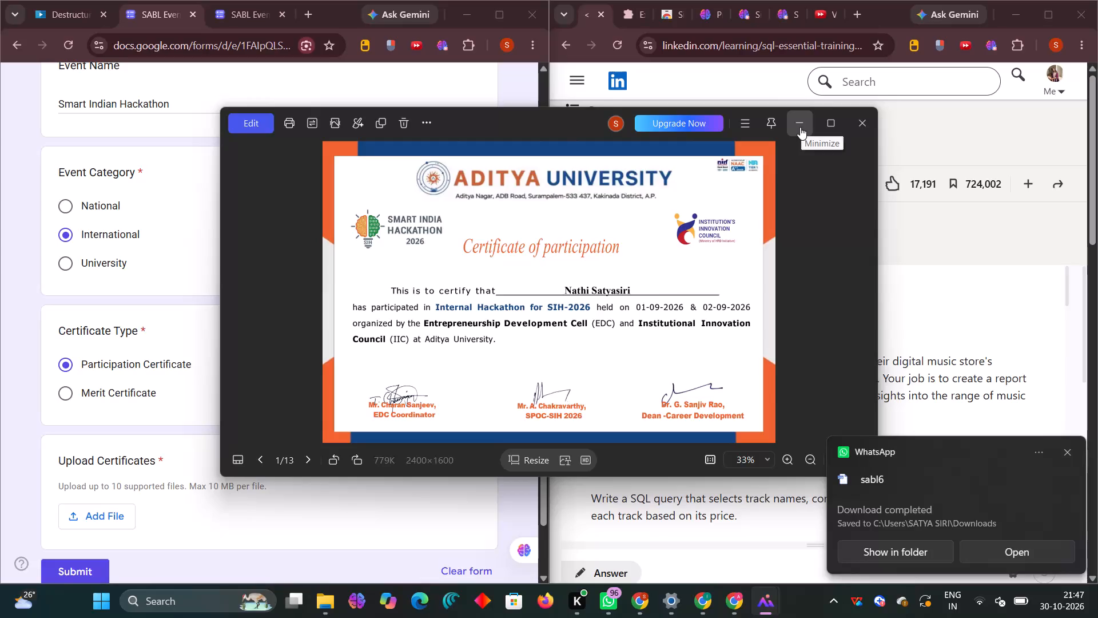
# Attach the sabl6 image from the Downloads folder as the Upload Certificates answer.
pyautogui.click(800, 127)
pyautogui.scroll(-1, 233, 343)
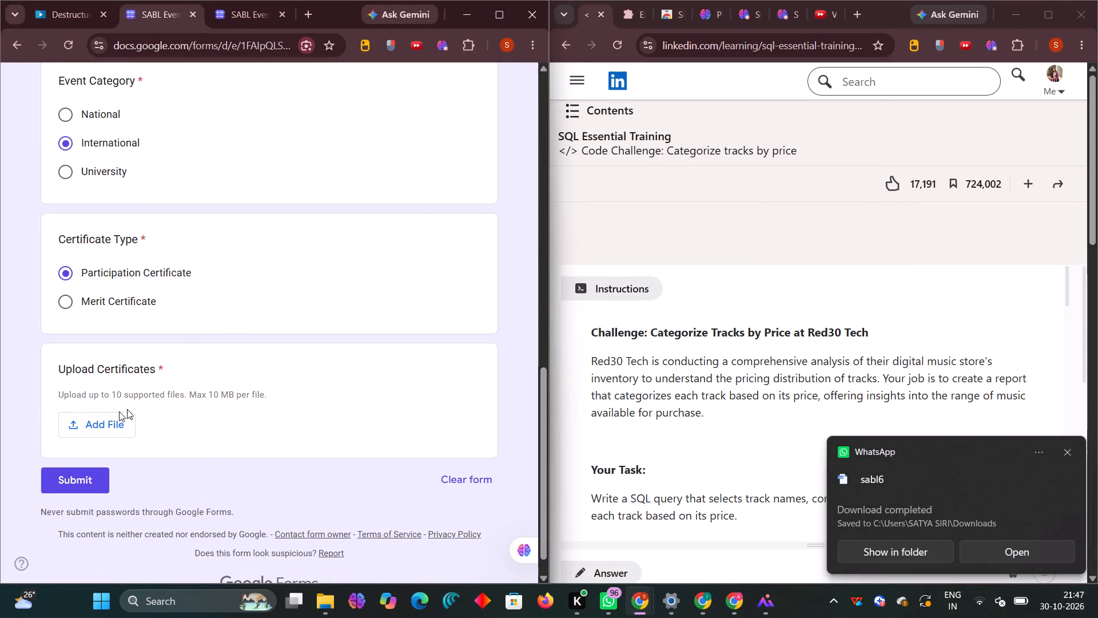
pyautogui.click(109, 416)
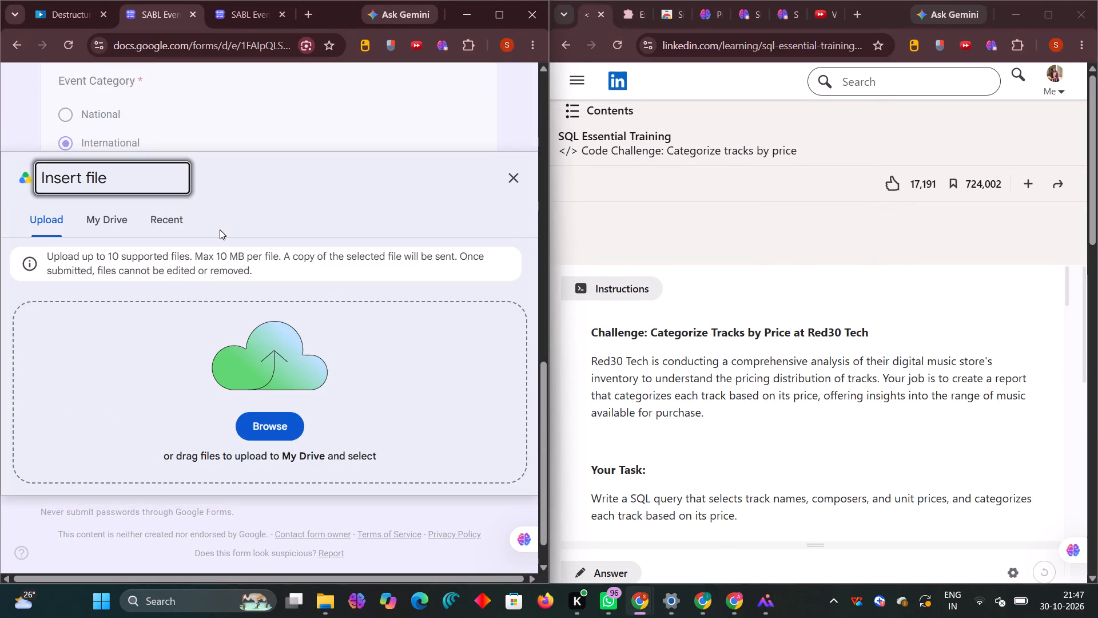
pyautogui.click(289, 433)
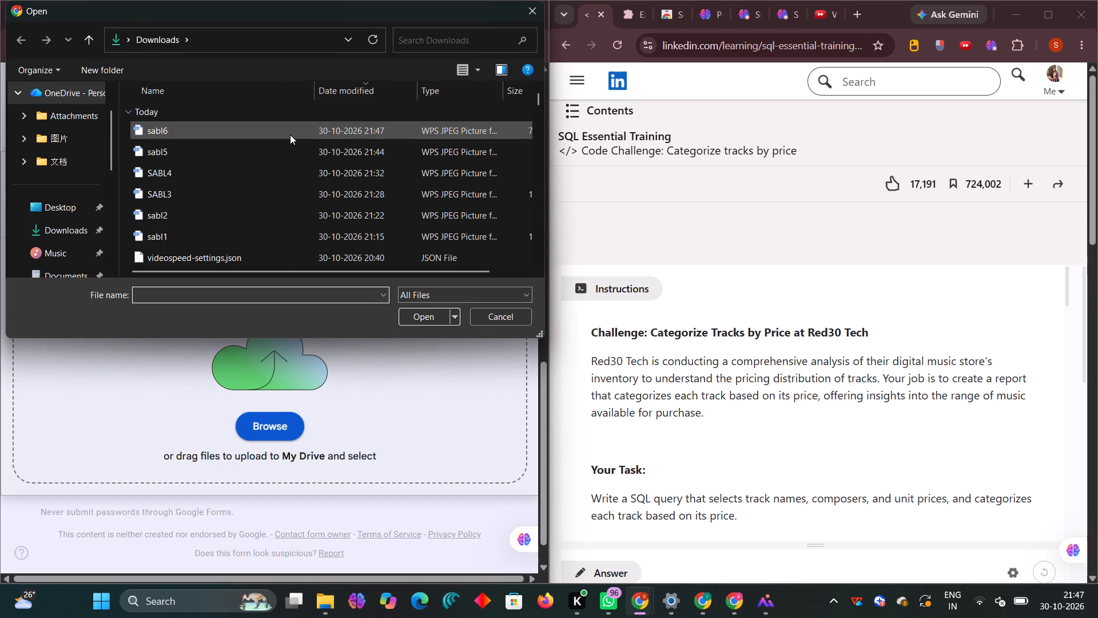
pyautogui.click(290, 134)
pyautogui.click(429, 314)
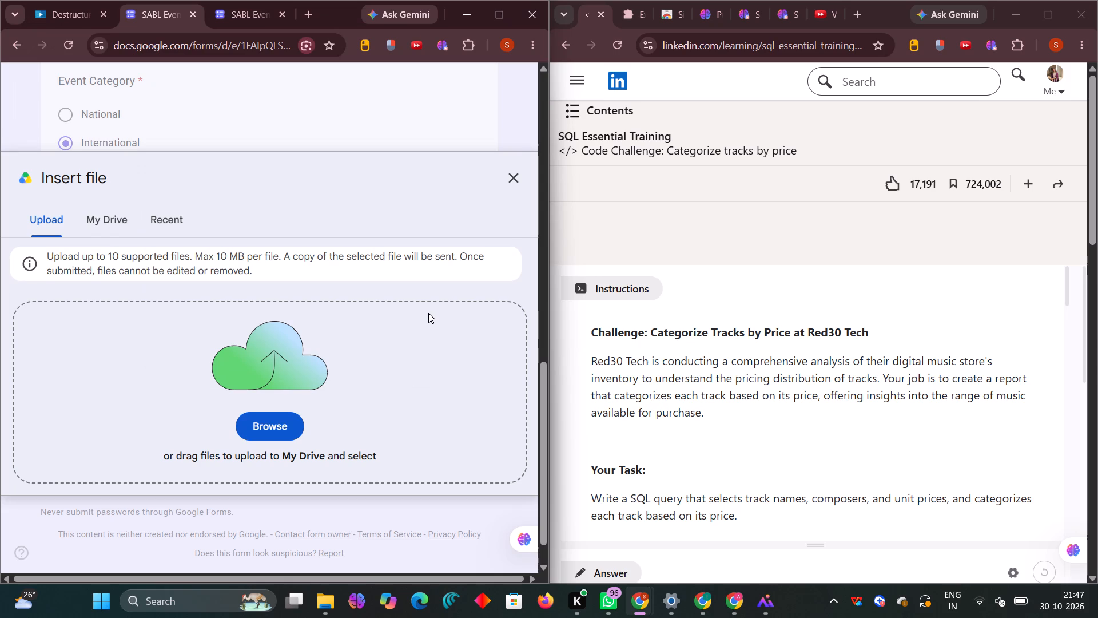
pyautogui.scroll(-4, 431, 300)
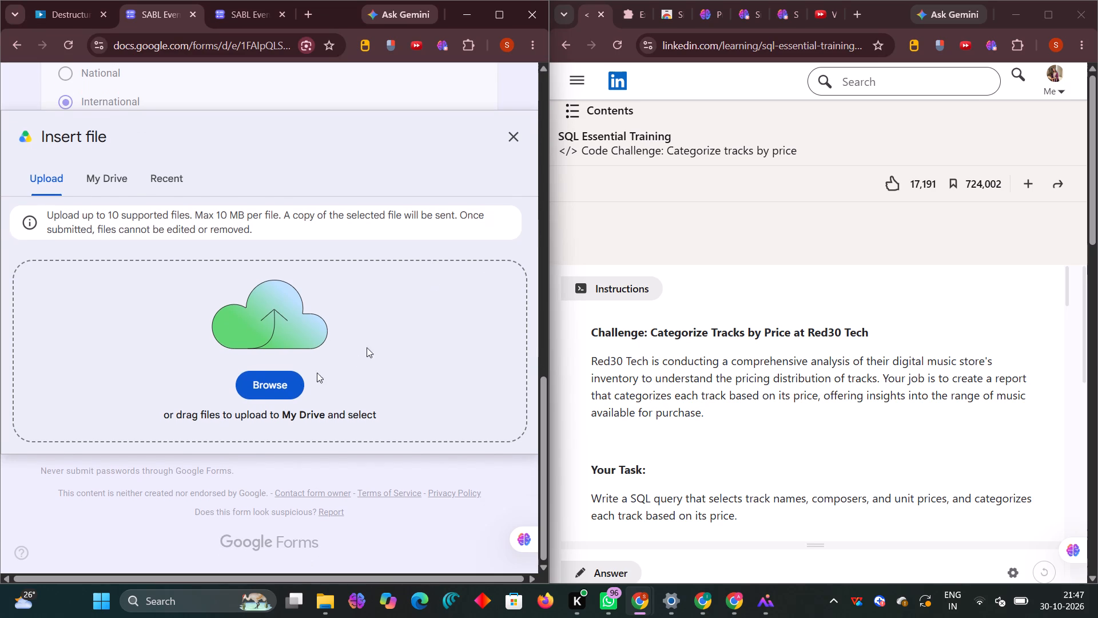
pyautogui.click(265, 383)
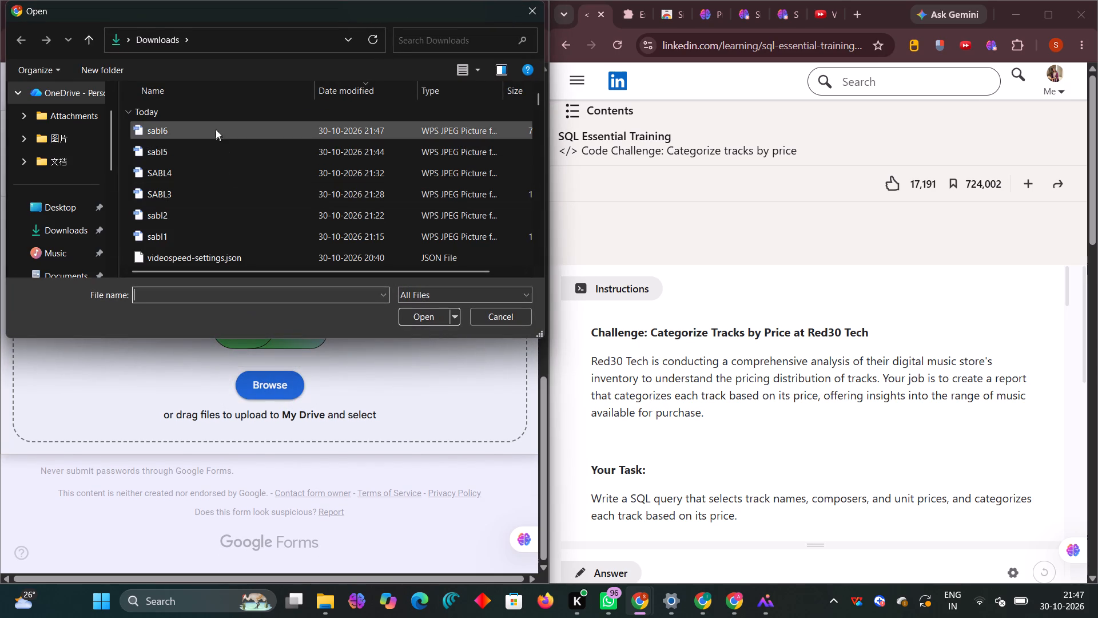
pyautogui.click(216, 125)
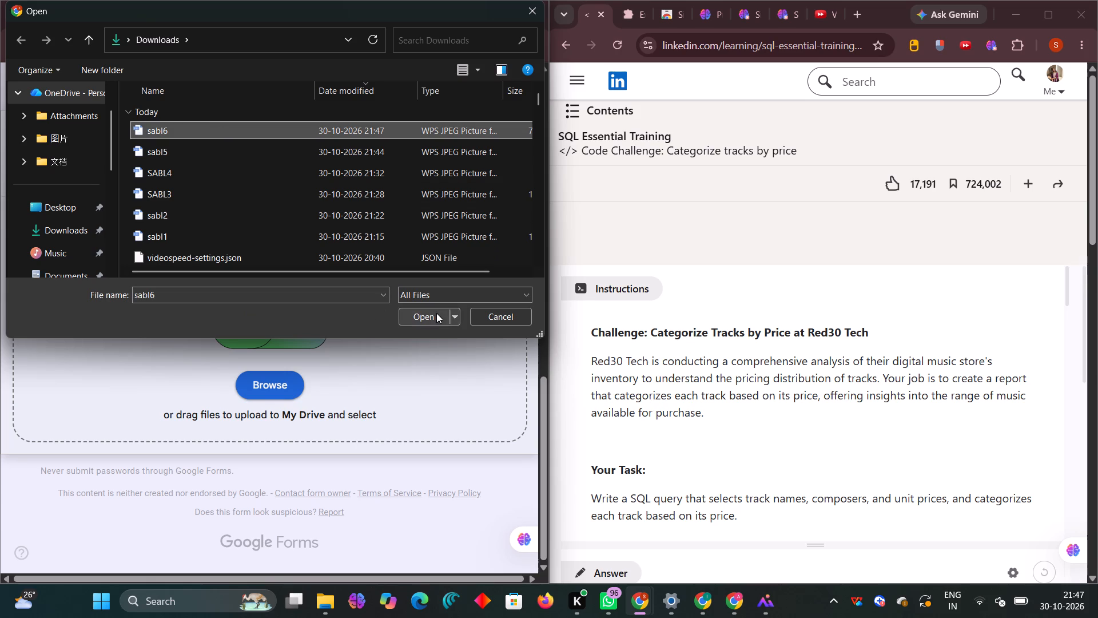
pyautogui.click(436, 313)
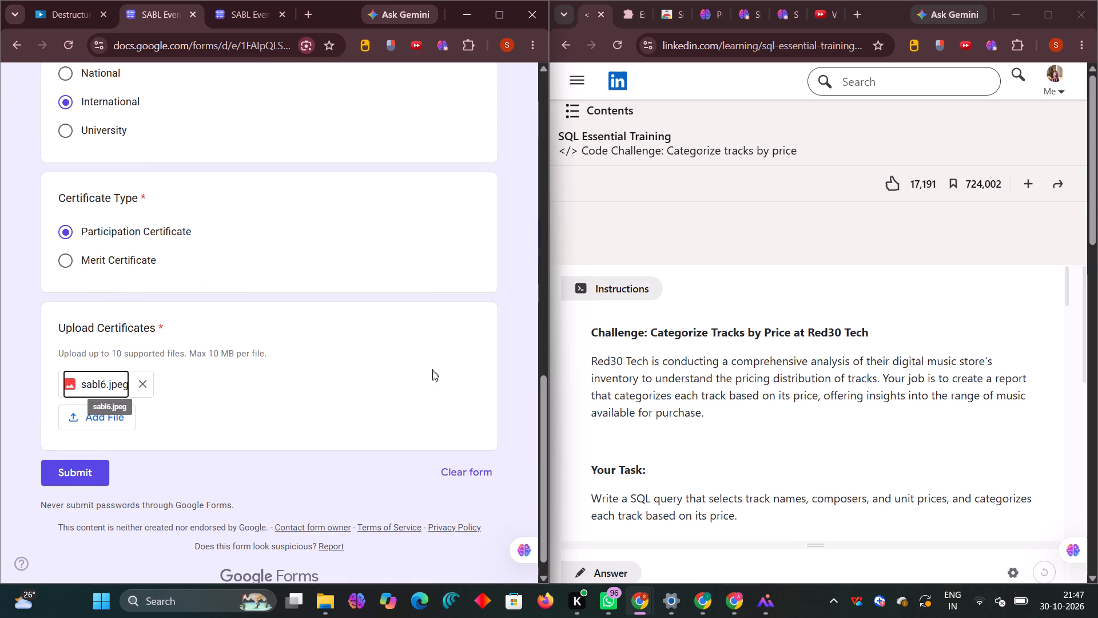
# Submit the completed SABL Events Data response with the attached sabl6.jpeg certificate.
pyautogui.click(69, 463)
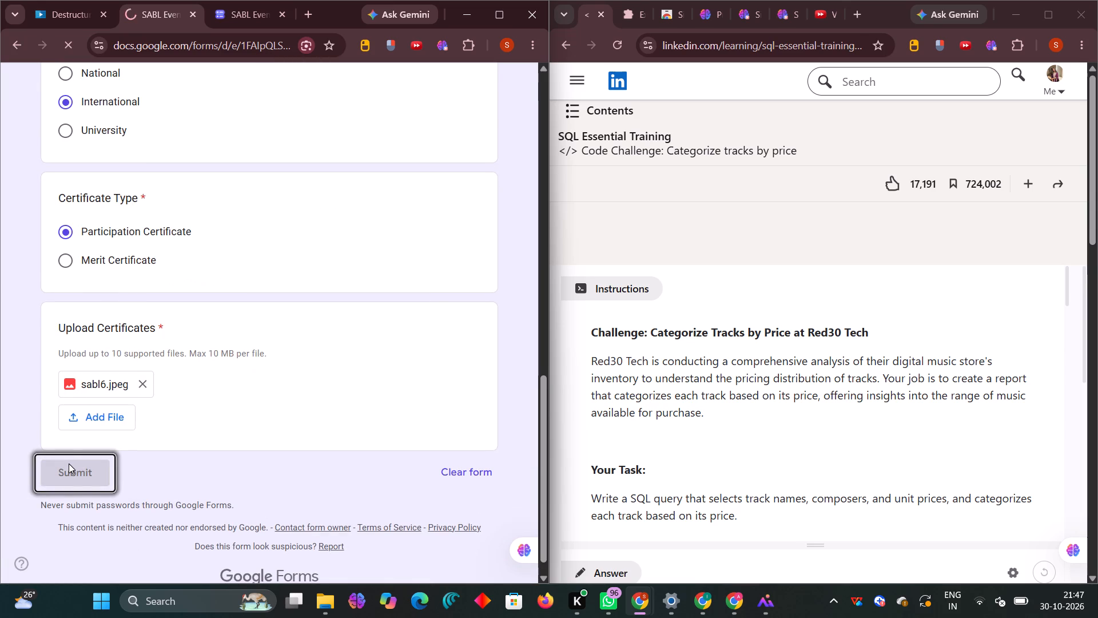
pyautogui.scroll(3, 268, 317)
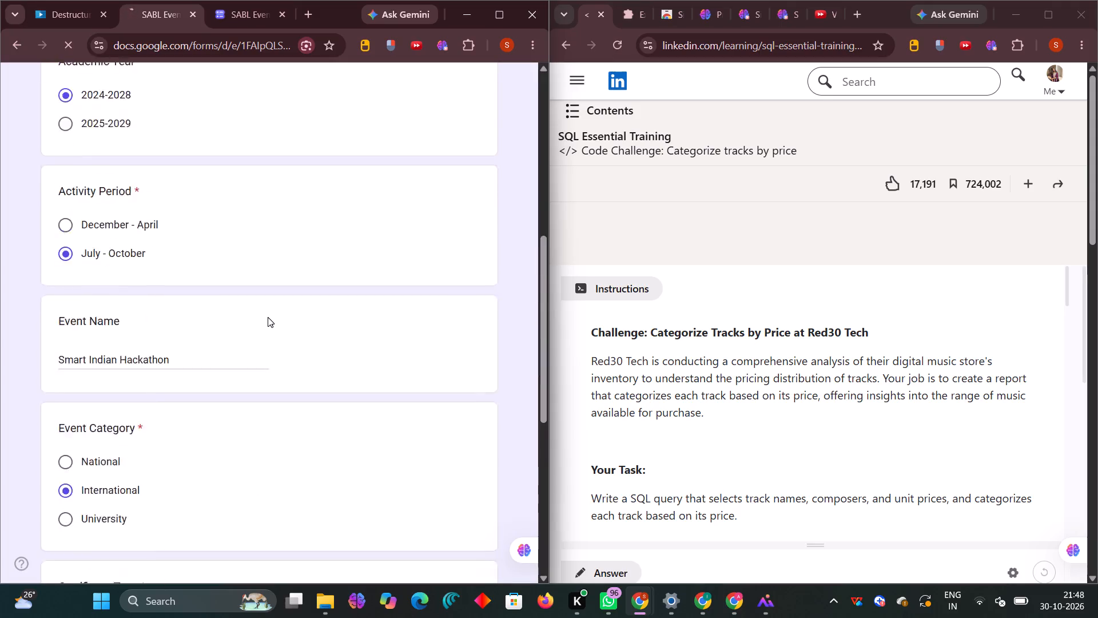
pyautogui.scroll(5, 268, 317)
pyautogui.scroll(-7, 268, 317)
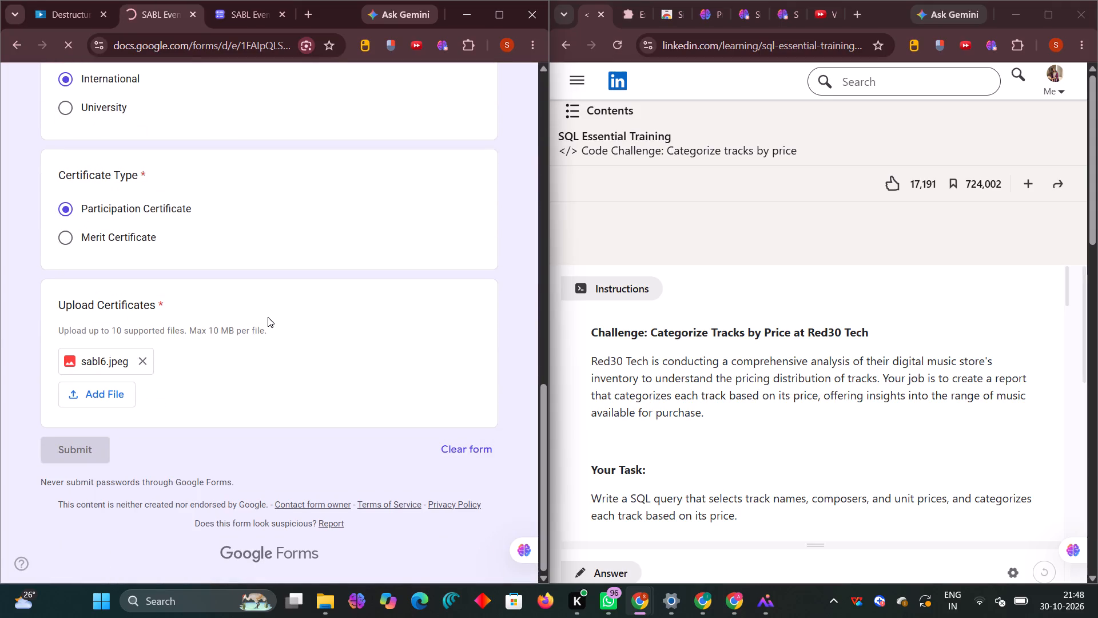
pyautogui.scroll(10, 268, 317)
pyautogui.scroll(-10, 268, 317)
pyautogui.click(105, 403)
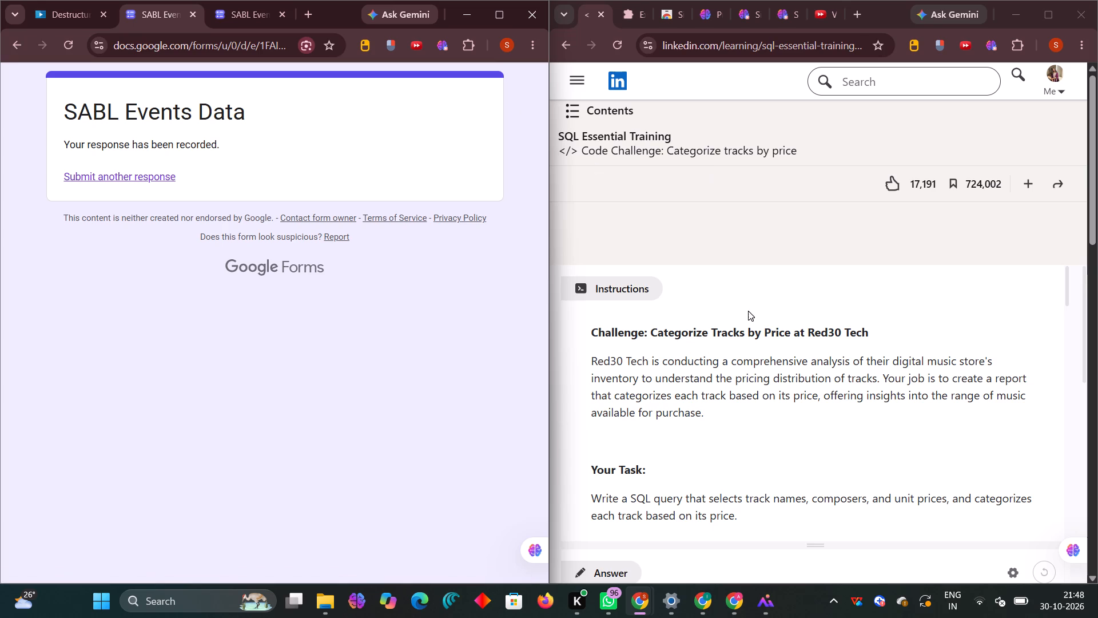
# Examine the instructions and starter SQL of the "Categorize tracks by price" code challenge in SQL Essential Training.
pyautogui.scroll(-16, 748, 311)
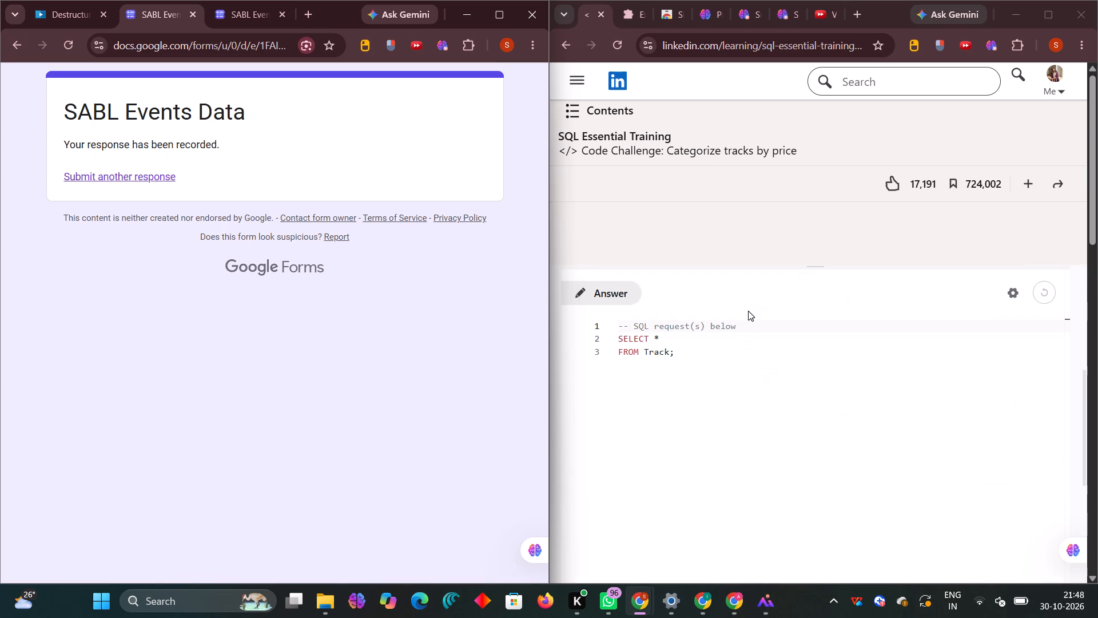
pyautogui.scroll(3, 748, 311)
pyautogui.scroll(-1, 748, 311)
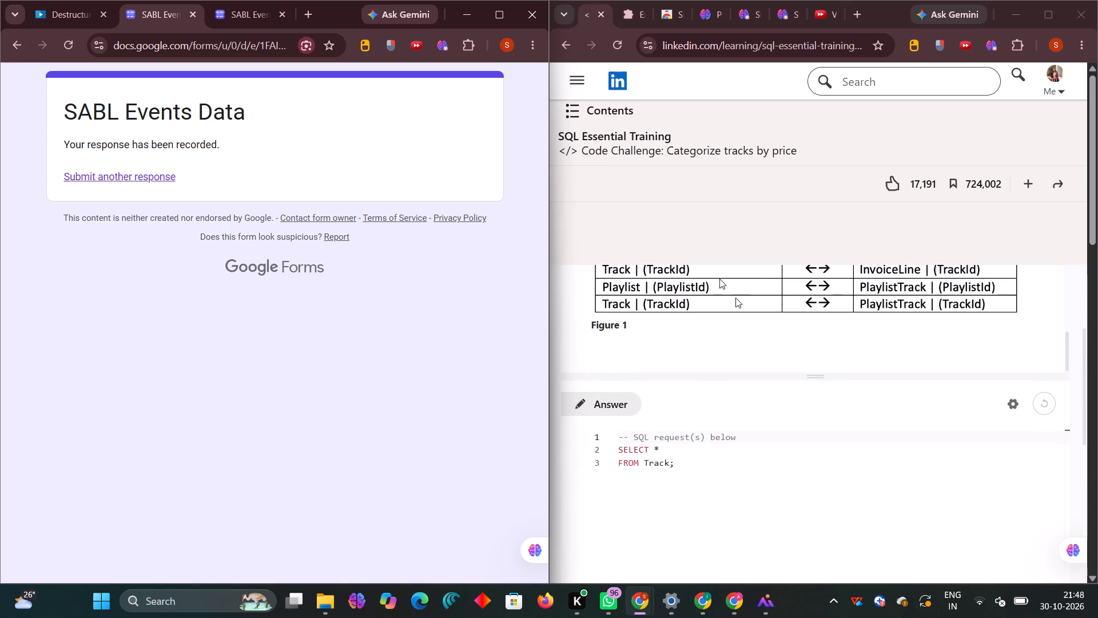
# Open the "Solution: Categorize tracks by price" video from the SQL Essential Training contents.
pyautogui.click(600, 110)
pyautogui.scroll(-1, 718, 340)
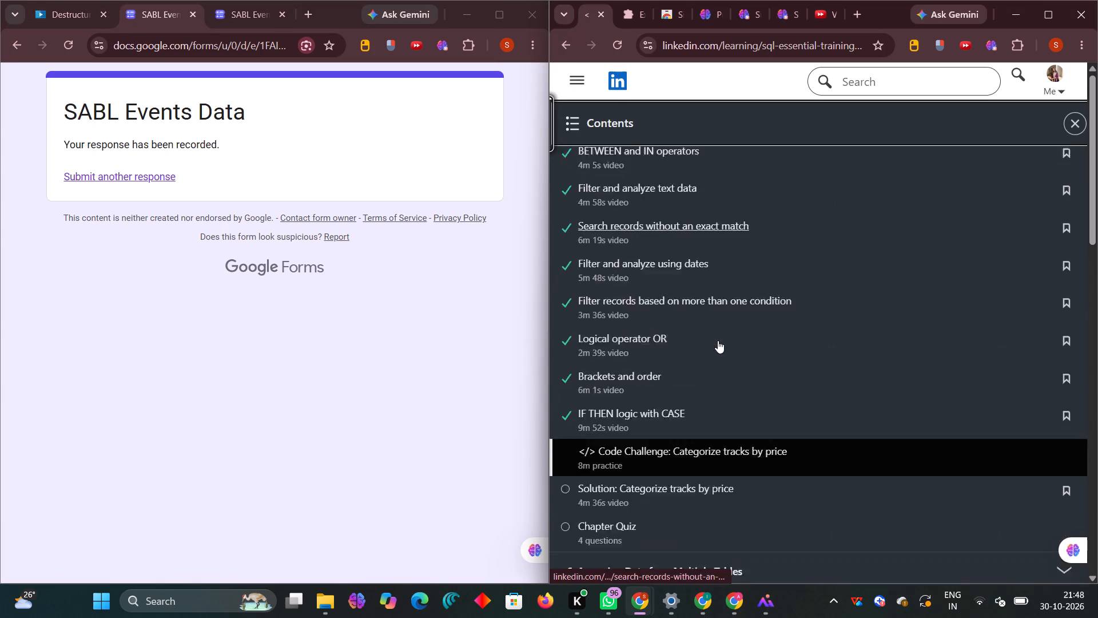
pyautogui.scroll(-3, 718, 340)
pyautogui.scroll(2, 642, 285)
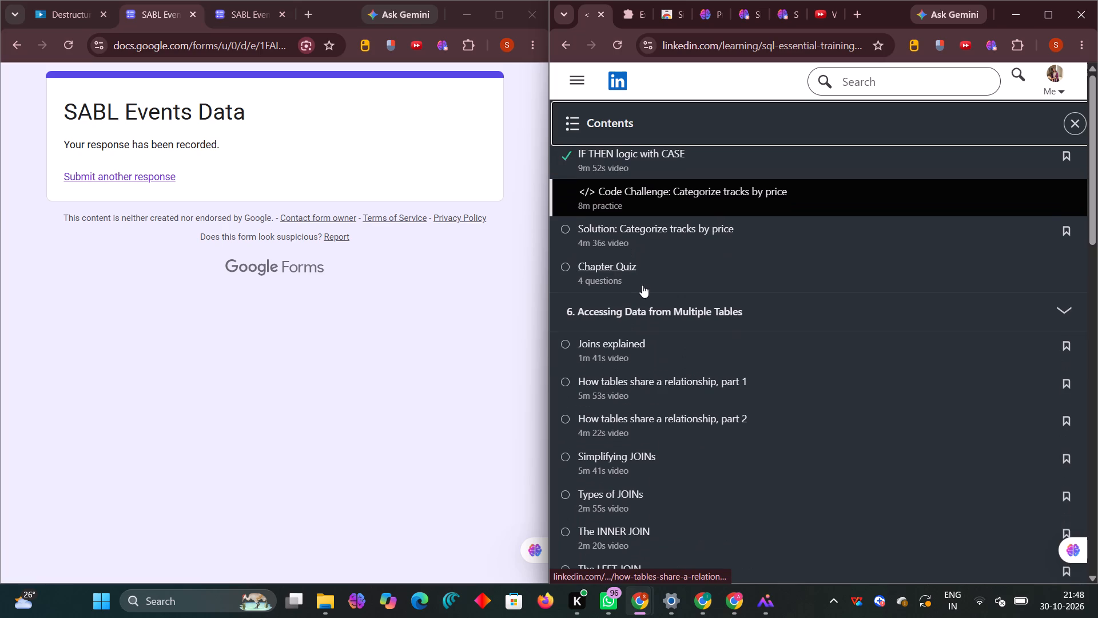
pyautogui.click(622, 232)
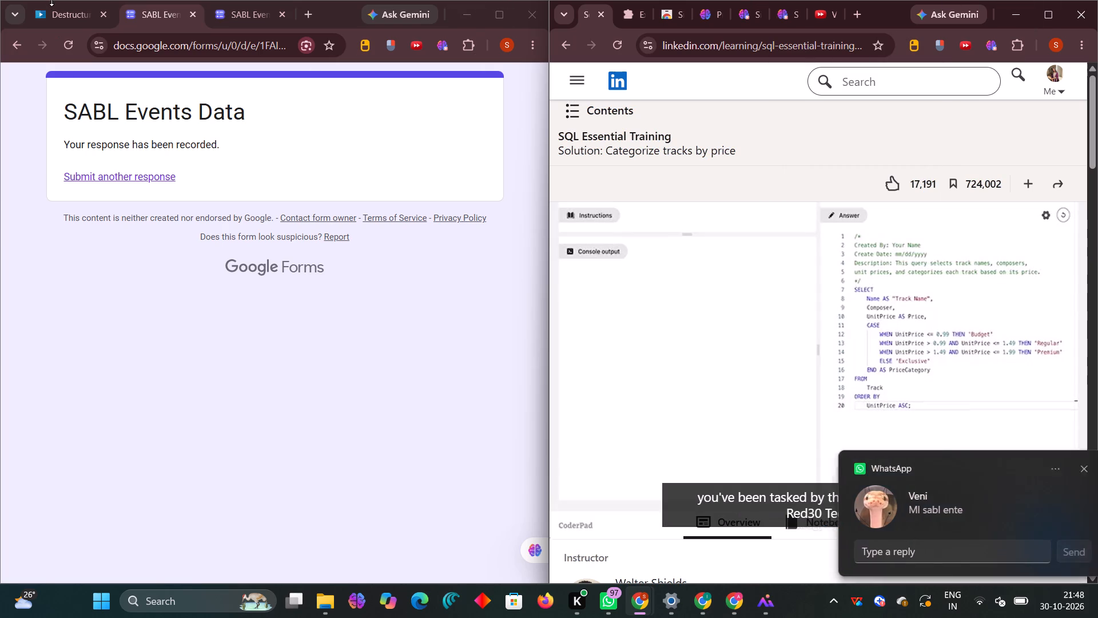
# Switch to the React Essential Training course and look through its contents list for the remaining lessons and chapter quizzes.
pyautogui.click(62, 15)
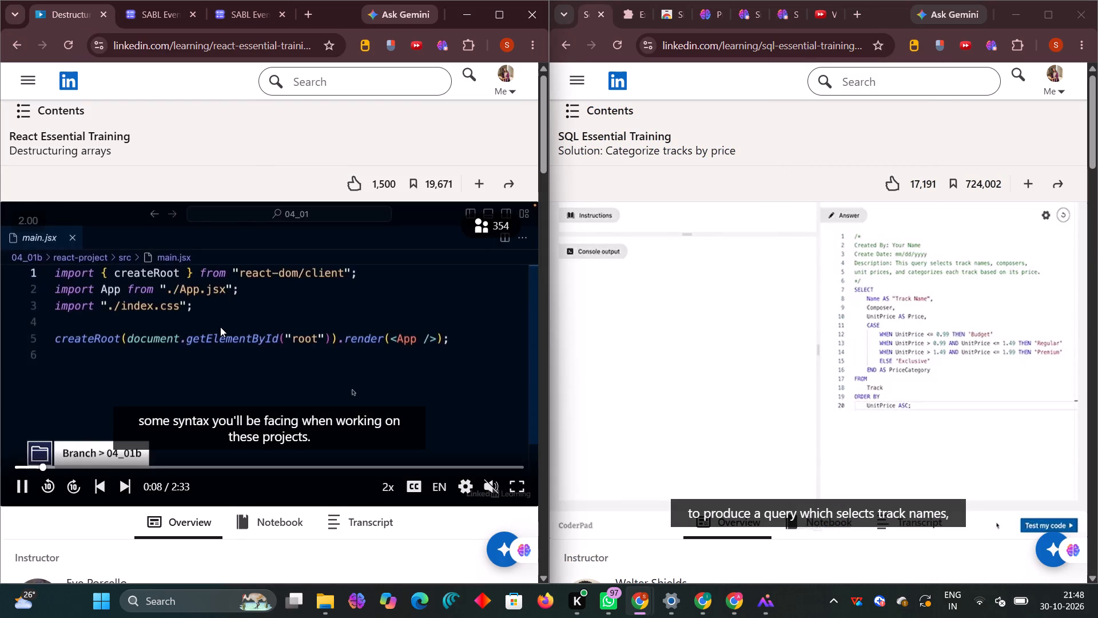
pyautogui.click(27, 109)
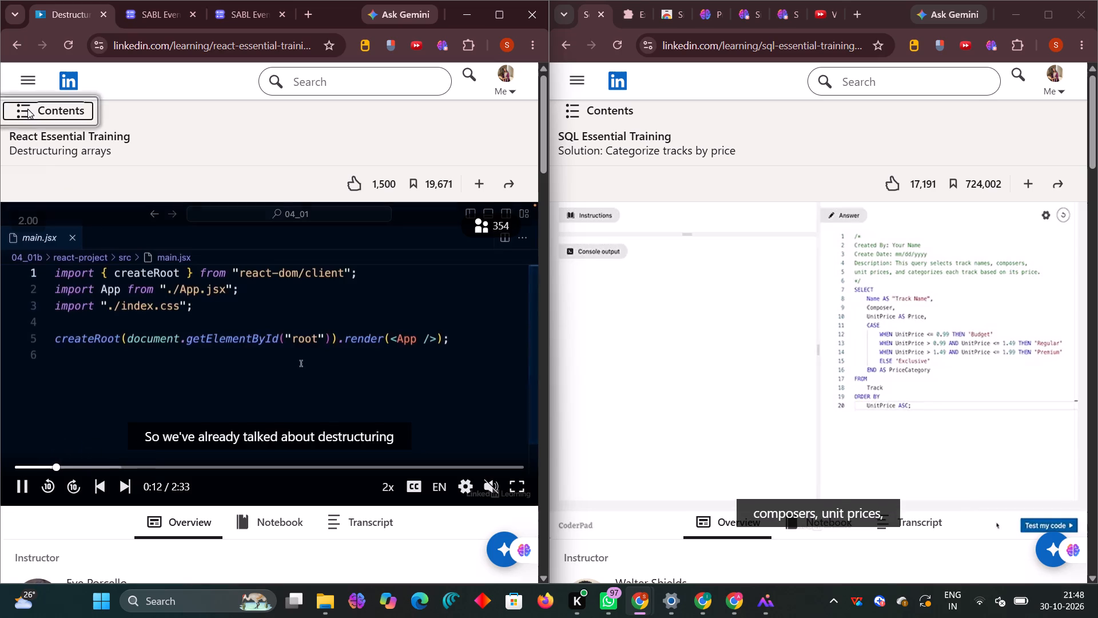
pyautogui.scroll(-4, 170, 311)
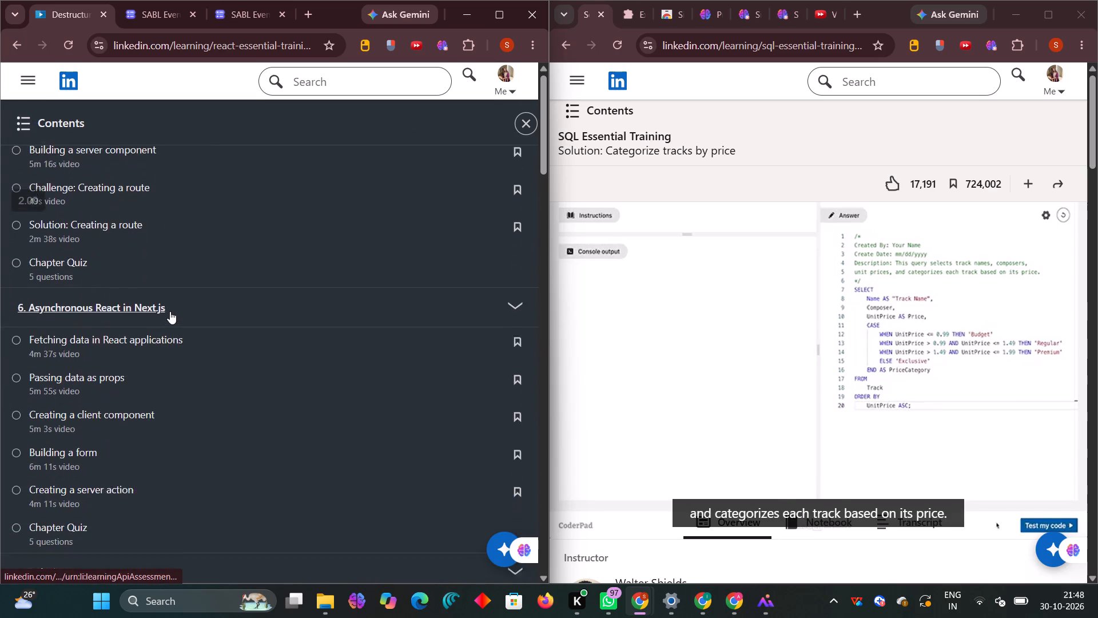
pyautogui.scroll(-5, 170, 311)
pyautogui.scroll(5, 170, 311)
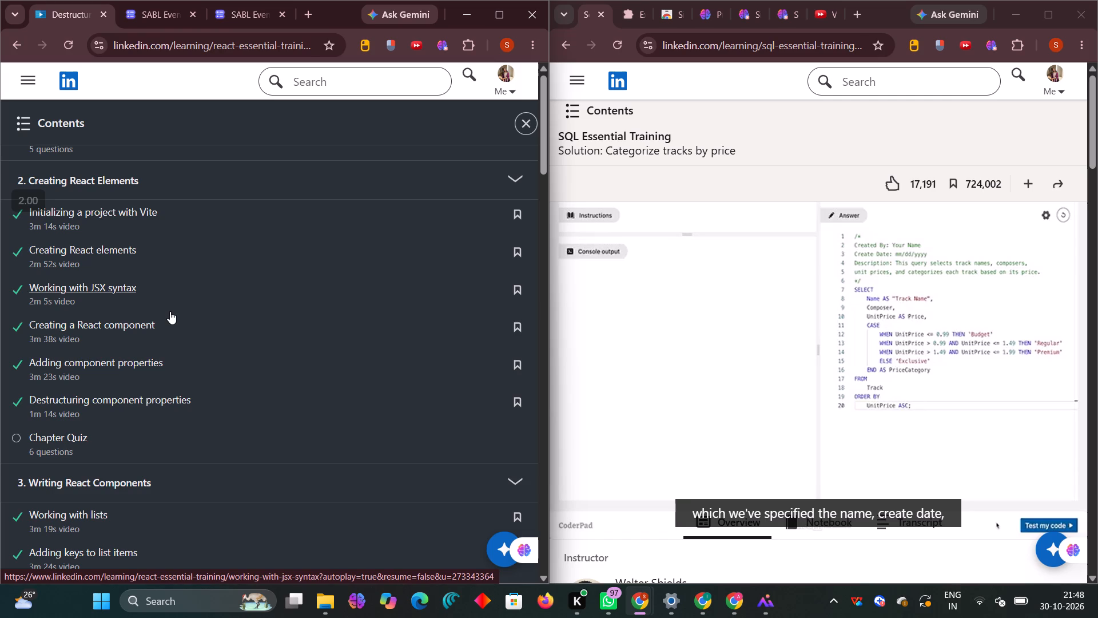
pyautogui.scroll(-6, 170, 311)
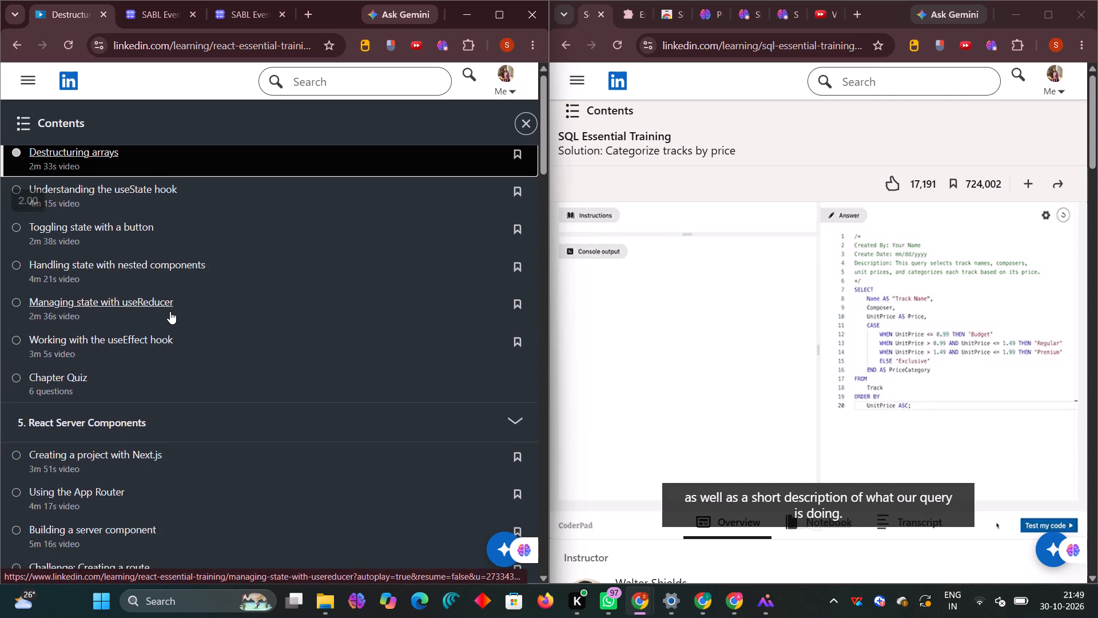
pyautogui.scroll(2, 170, 311)
pyautogui.scroll(-3, 170, 311)
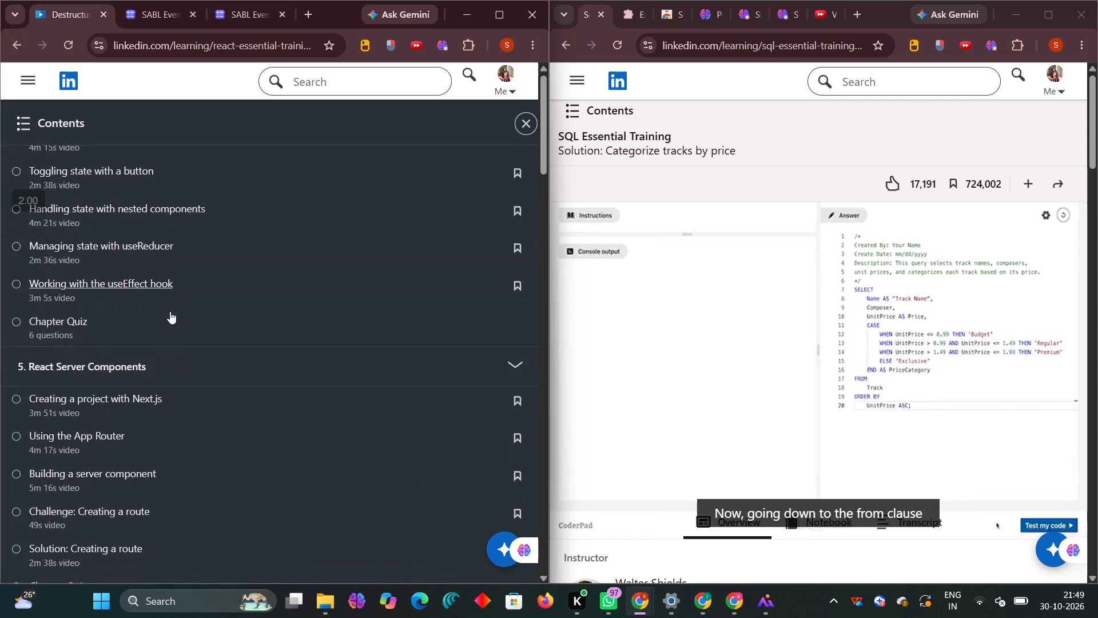
pyautogui.scroll(-4, 170, 311)
pyautogui.scroll(3, 170, 311)
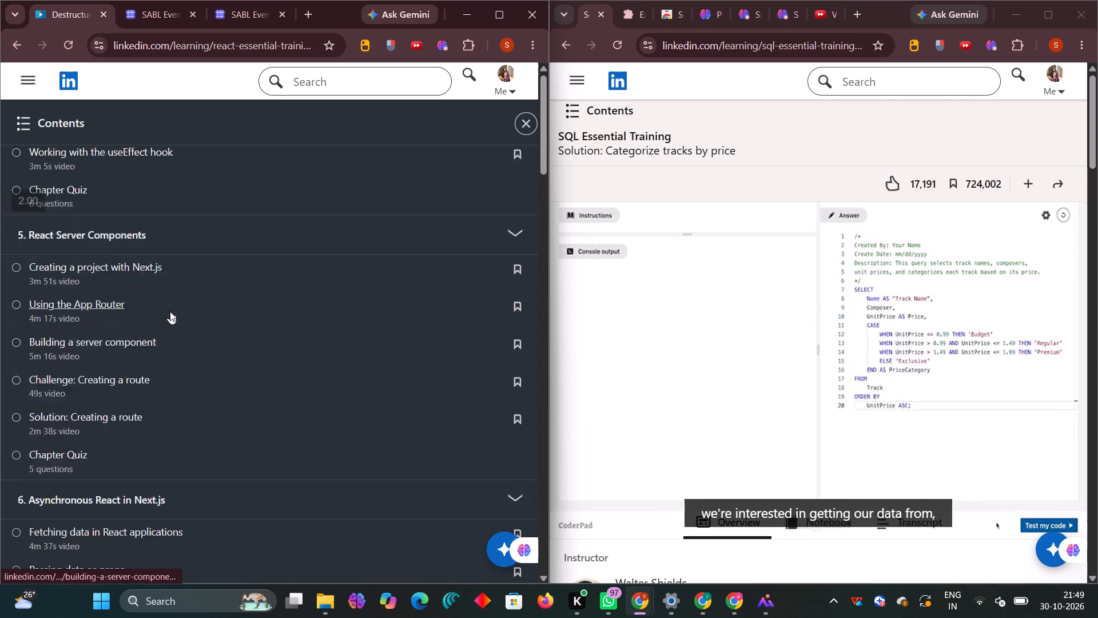